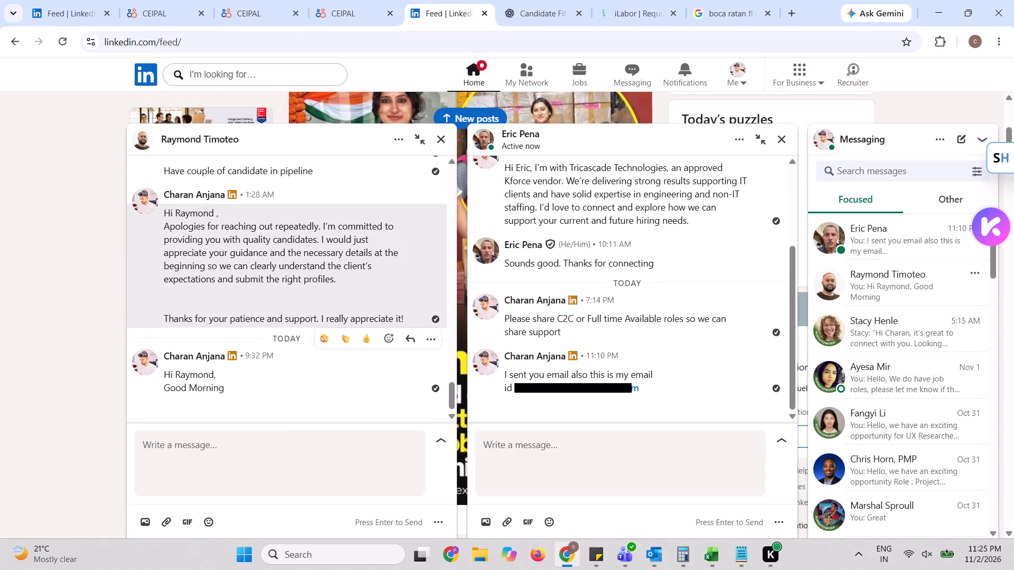
# Close the chat window whose latest message is the "Good Morning" greeting, keeping the other conversation open.
pyautogui.click(441, 142)
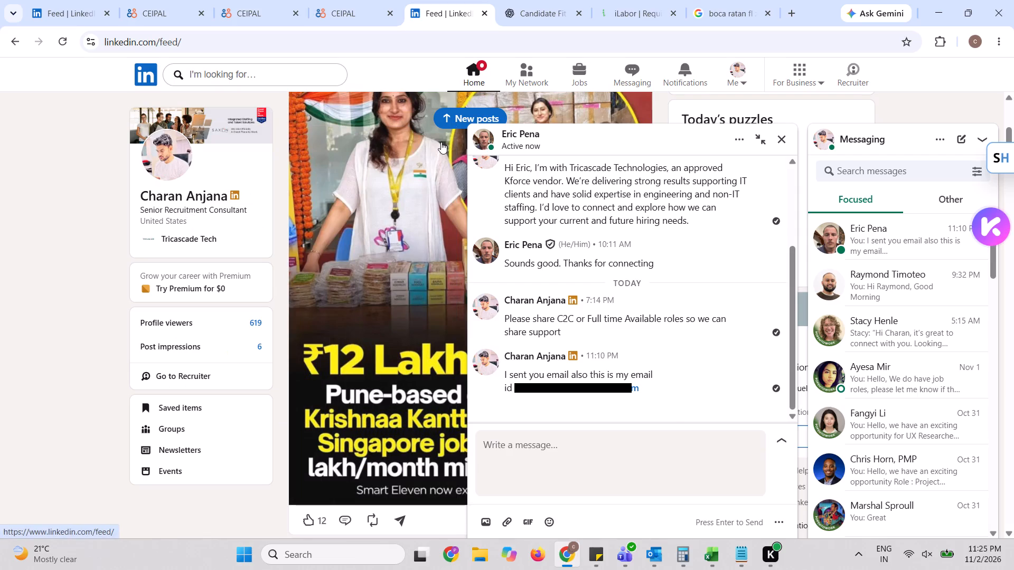
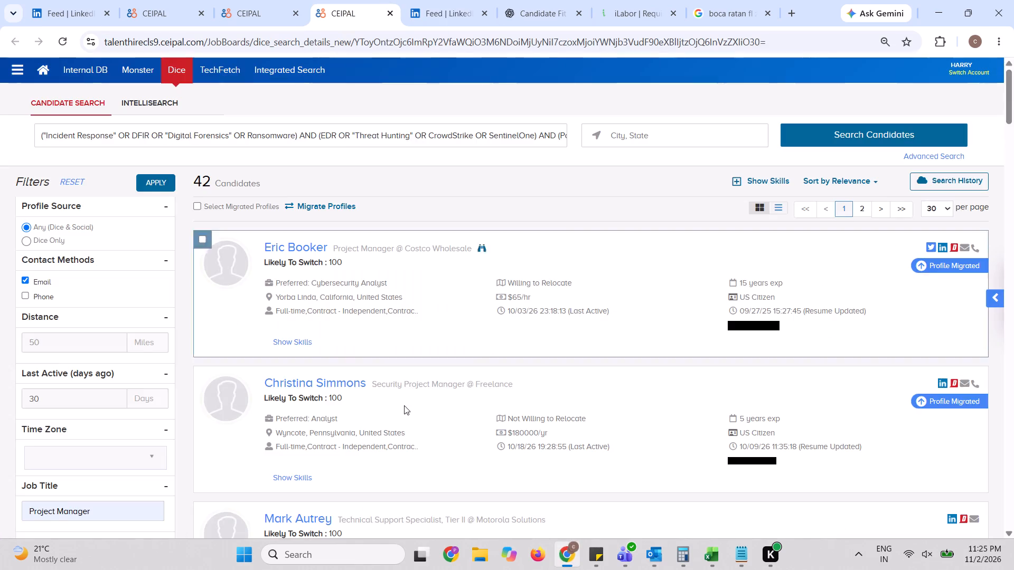
# Review the Dice candidate results for the incident response search, checking each profile's job title, location, work preference and experience.
pyautogui.scroll(-6, 404, 405)
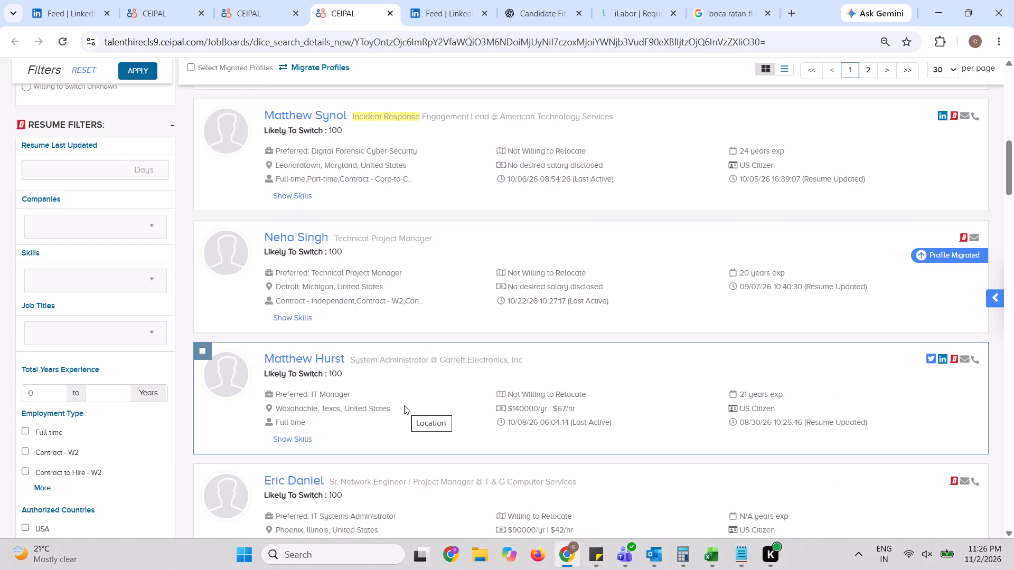
pyautogui.scroll(-1, 404, 405)
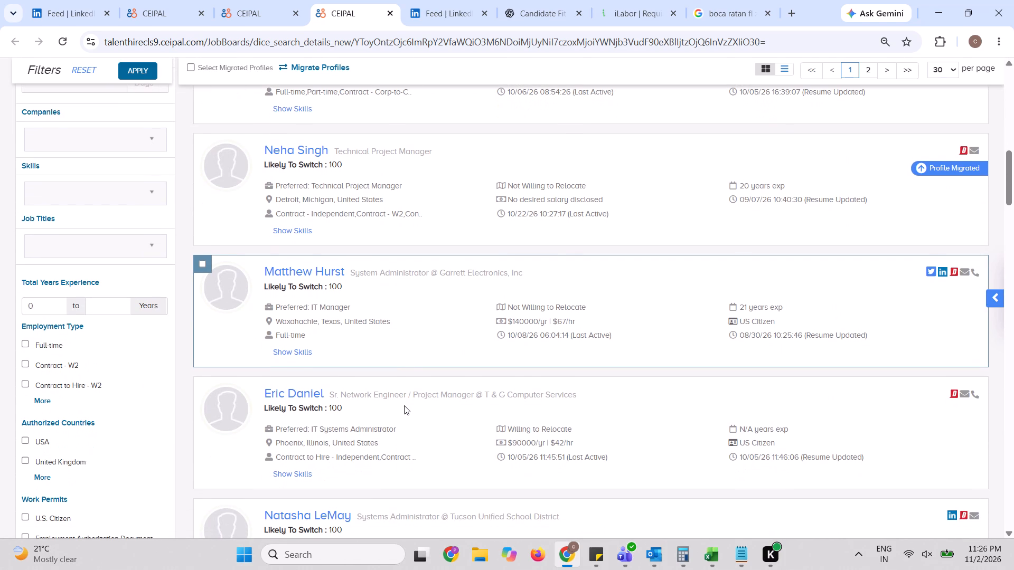
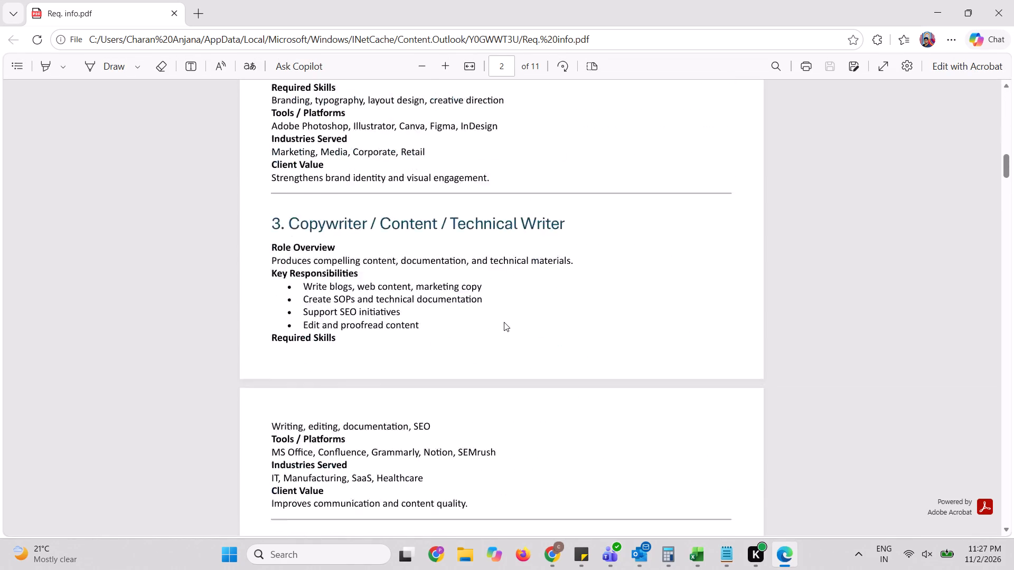
# Review the Req. info PDF's contents list and role descriptions, reading on as far as the Project Manager / Project Assistant section.
pyautogui.scroll(6, 504, 322)
pyautogui.scroll(20, 504, 322)
pyautogui.scroll(1, 504, 322)
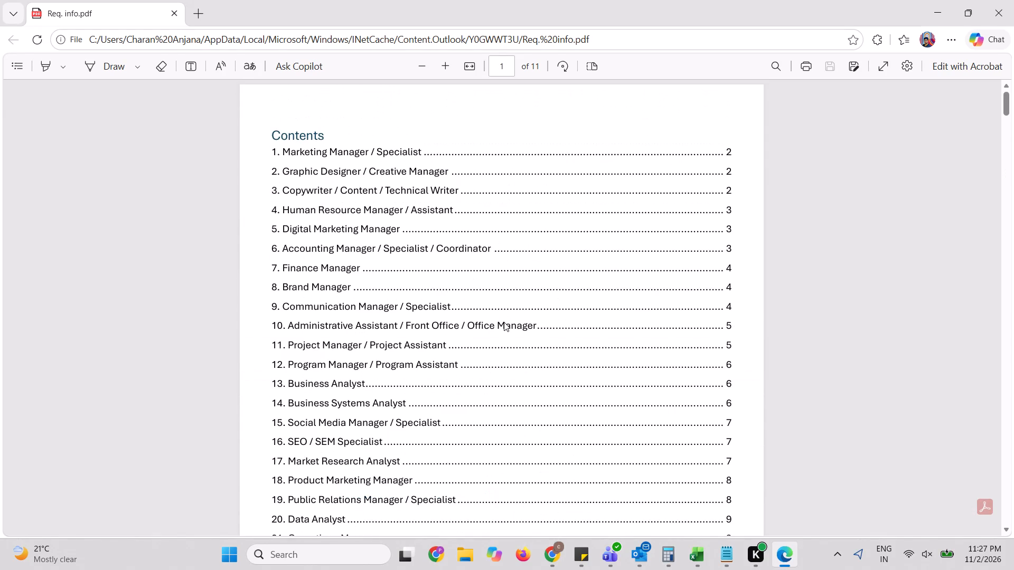
pyautogui.scroll(-17, 504, 322)
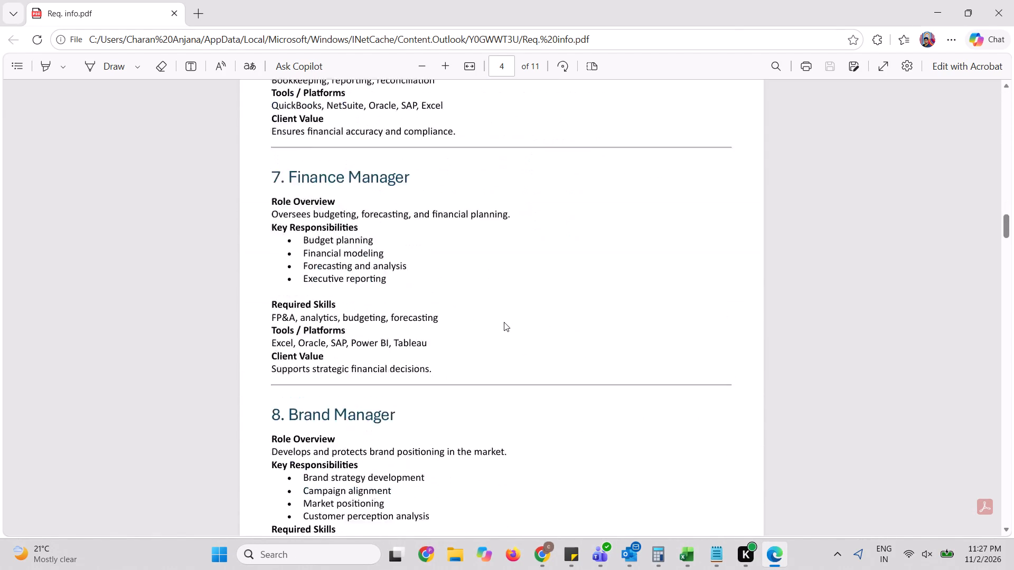
pyautogui.scroll(-7, 504, 322)
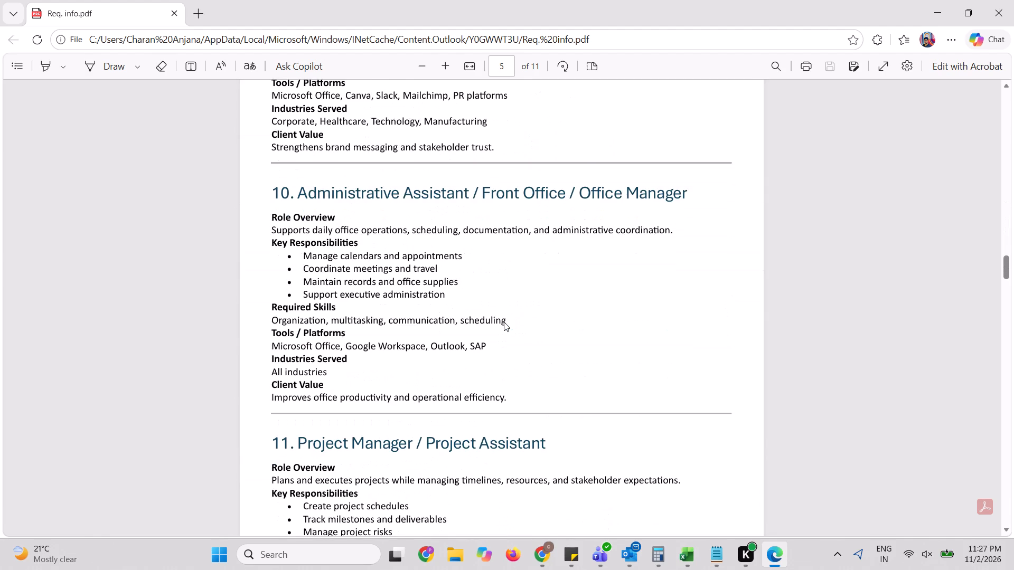
# Switch to Sticky Notes to bring up one of the open notes.
pyautogui.click(591, 552)
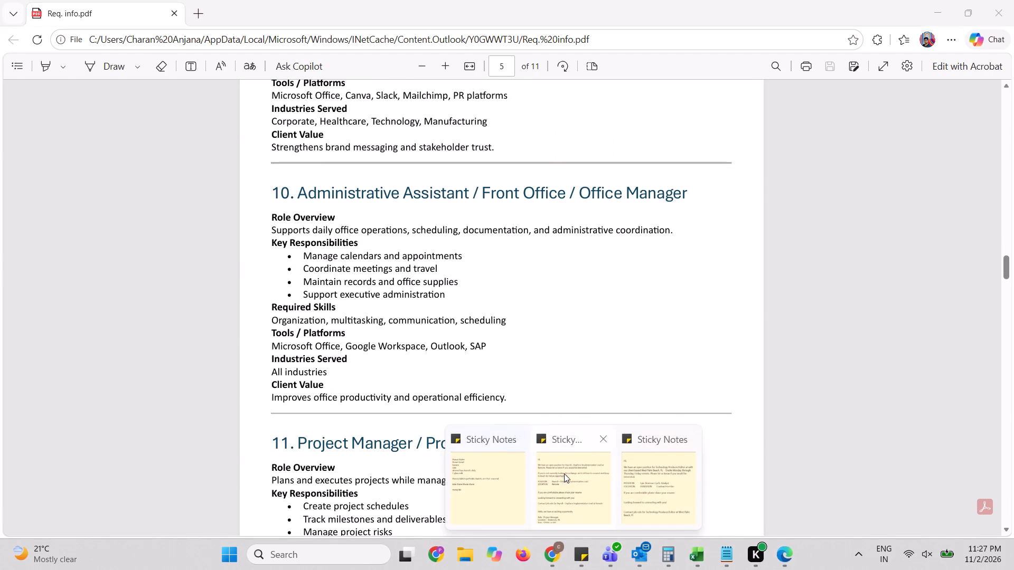
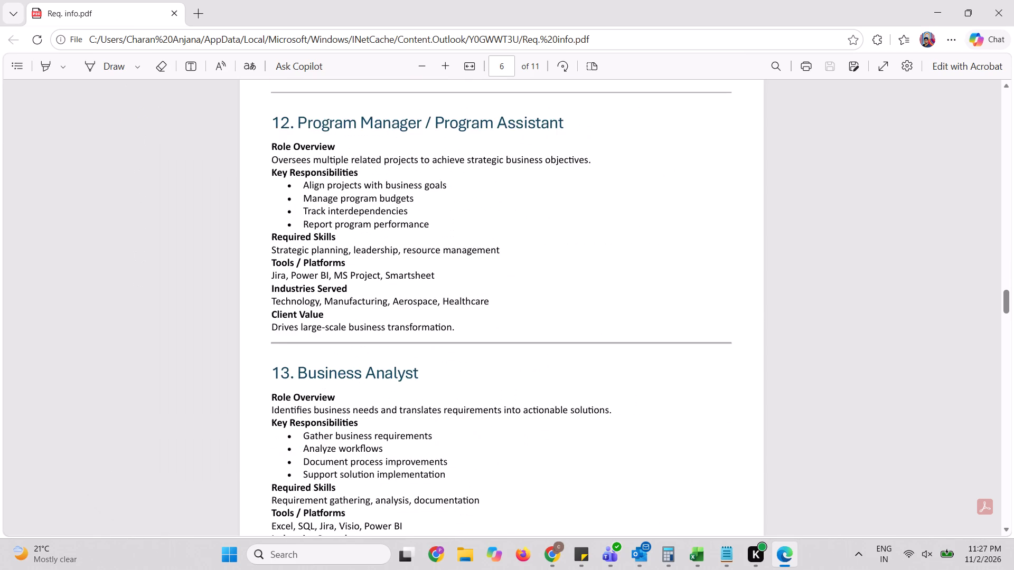
# Review the remaining role descriptions in the Req. info PDF, from Program Manager through Sales Manager / Account Manager, and return to the contents list.
pyautogui.scroll(-6, 405, 483)
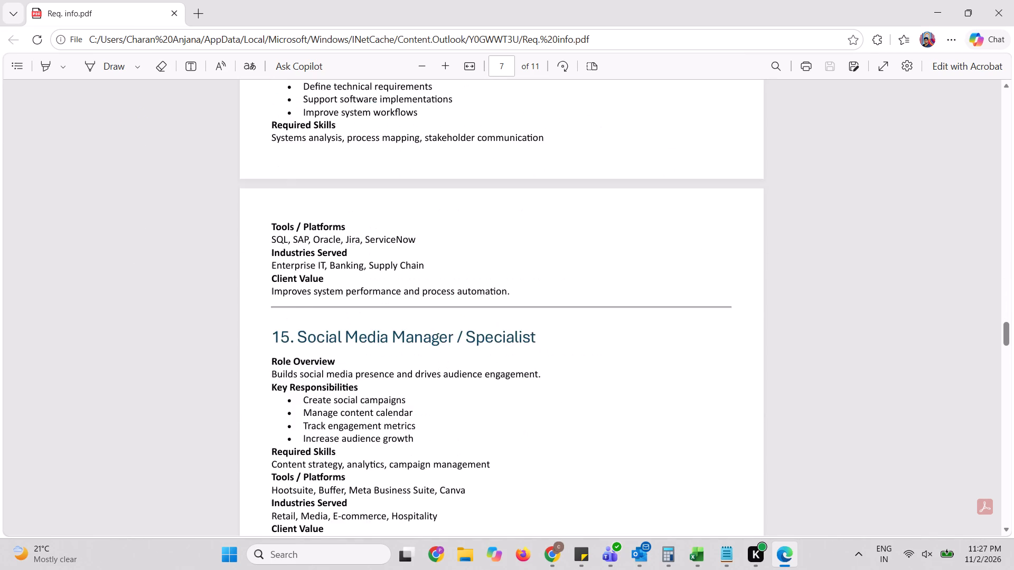
pyautogui.scroll(-7, 405, 483)
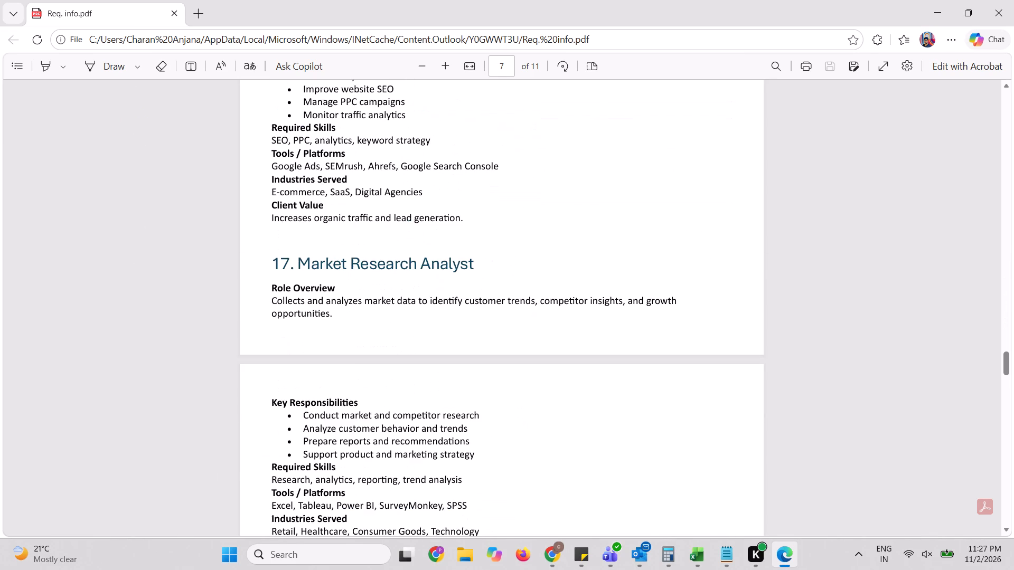
pyautogui.scroll(-12, 405, 483)
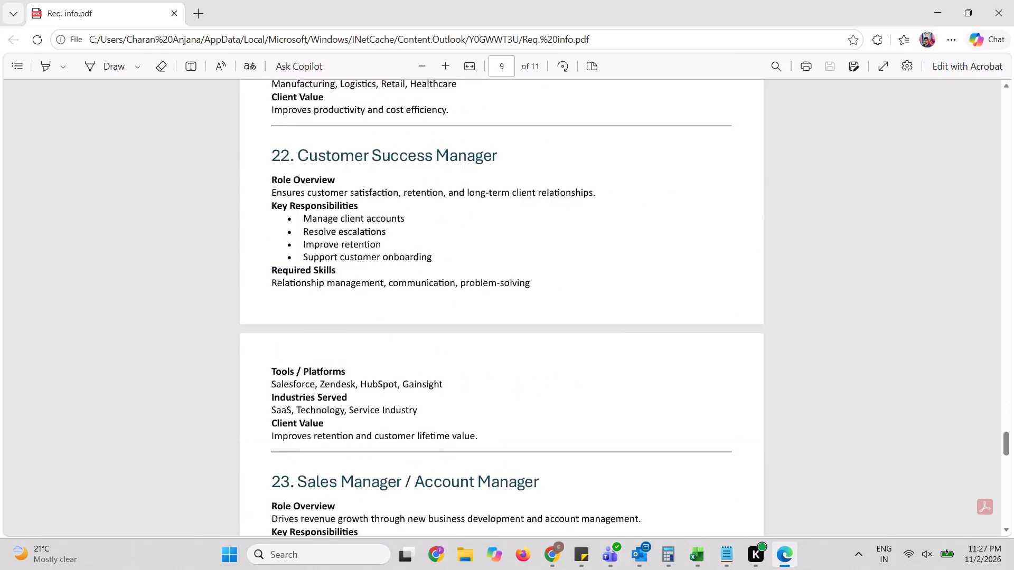
pyautogui.scroll(-12, 405, 483)
pyautogui.scroll(19, 405, 483)
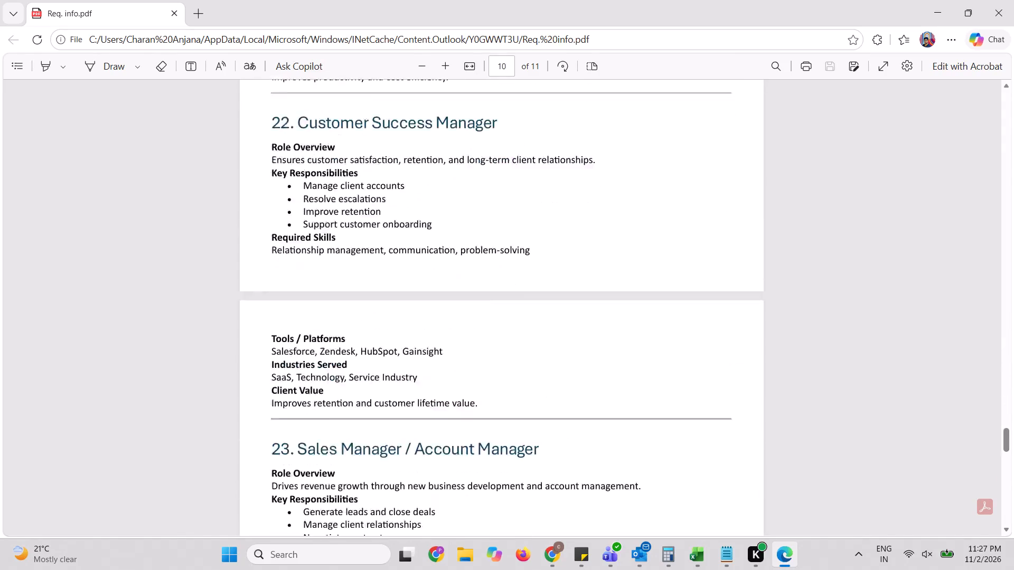
pyautogui.scroll(20, 405, 483)
pyautogui.scroll(20, 405, 483)
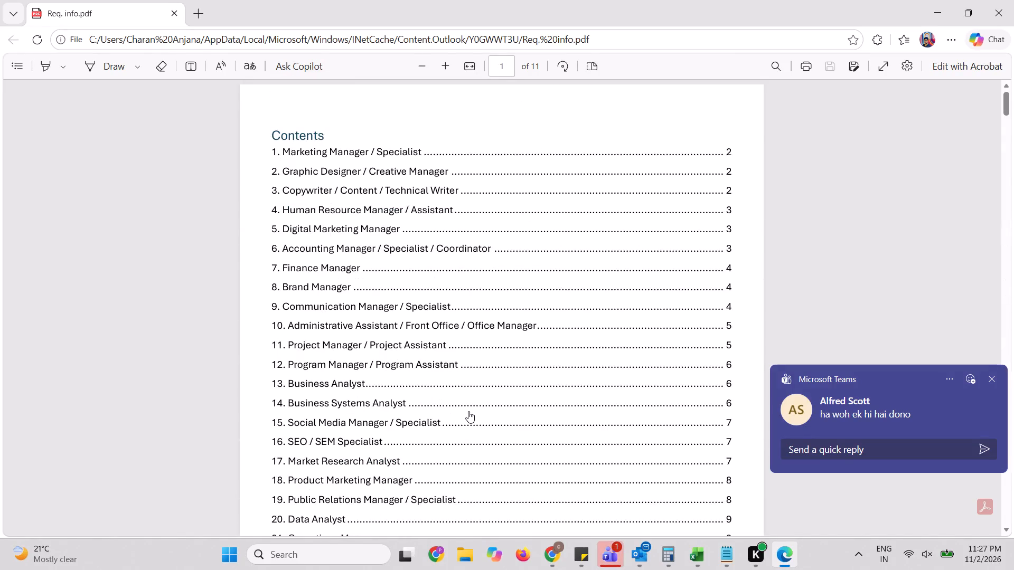
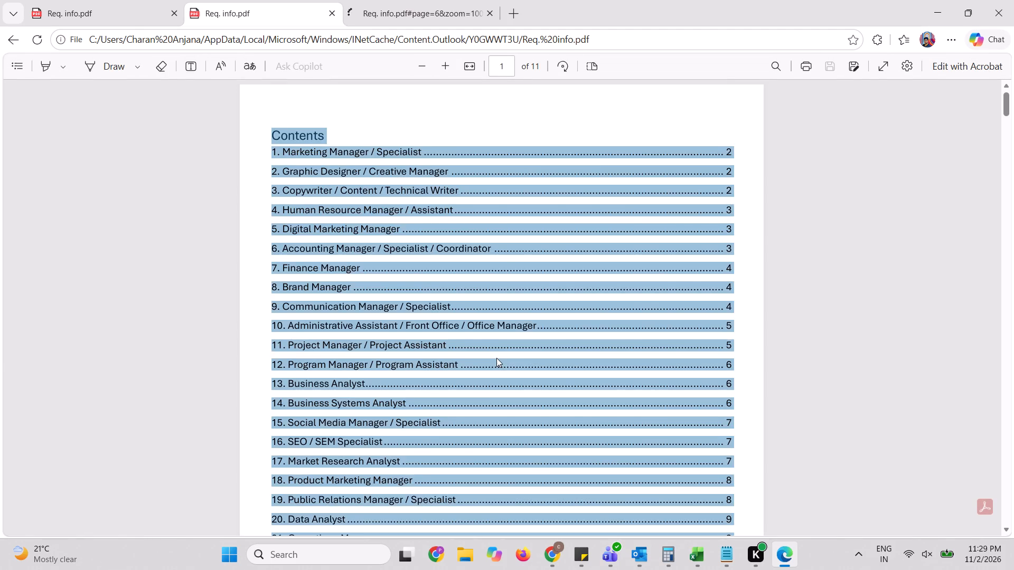
# Clear the text selection in the Req. info PDF and look over the later entries of its contents list.
pyautogui.scroll(-5, 496, 358)
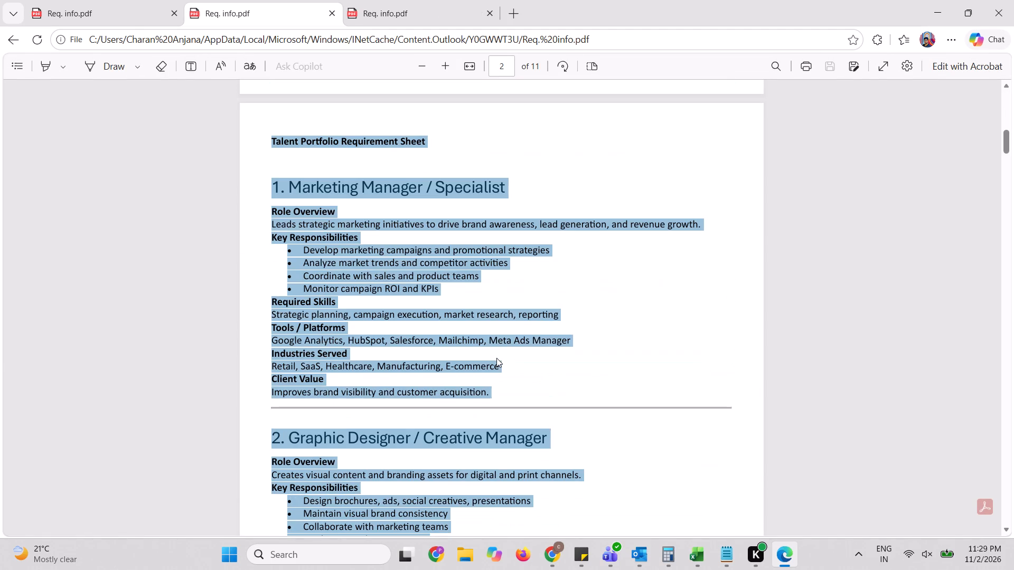
pyautogui.click(496, 358)
pyautogui.scroll(3, 496, 358)
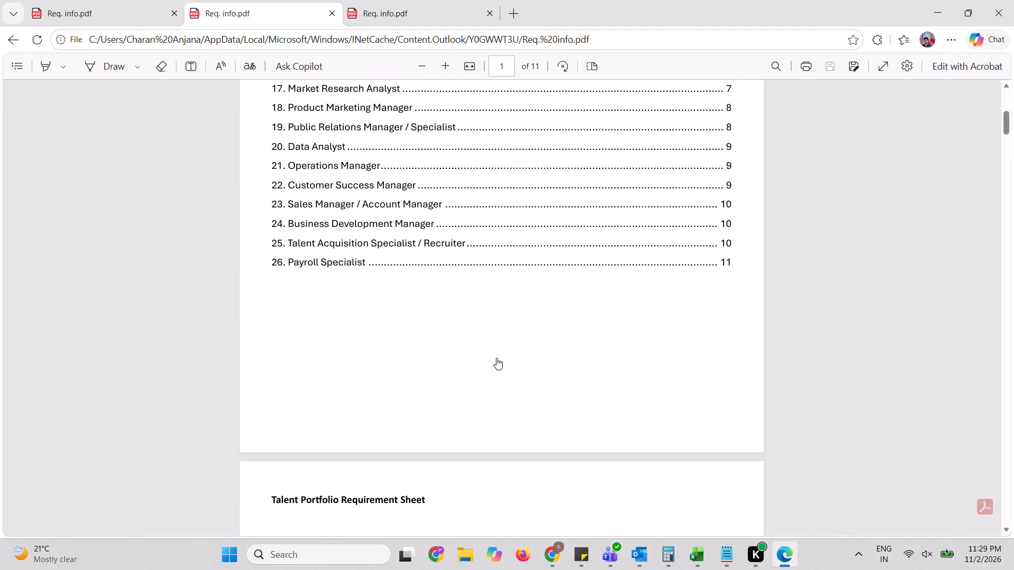
pyautogui.scroll(1, 496, 358)
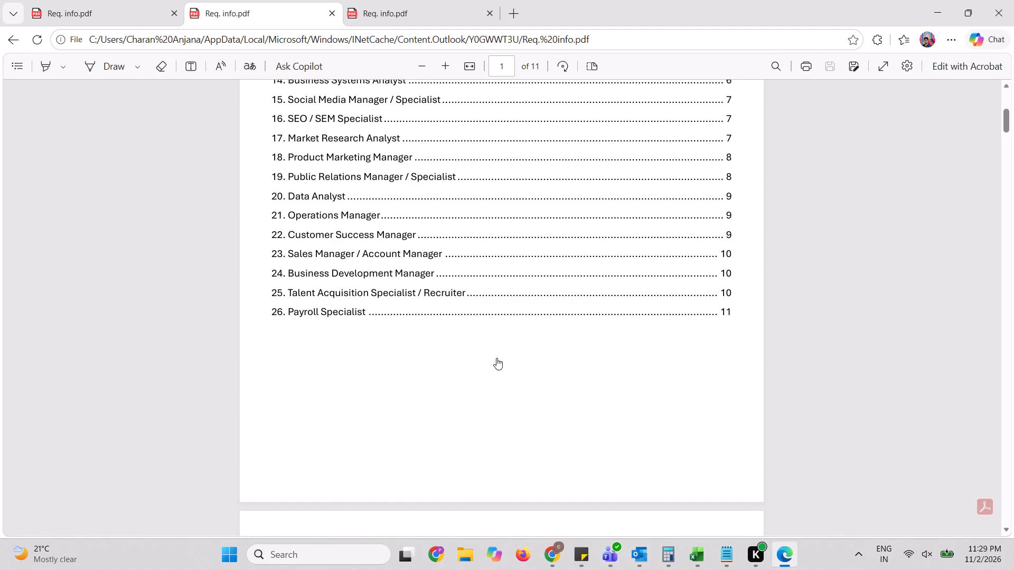
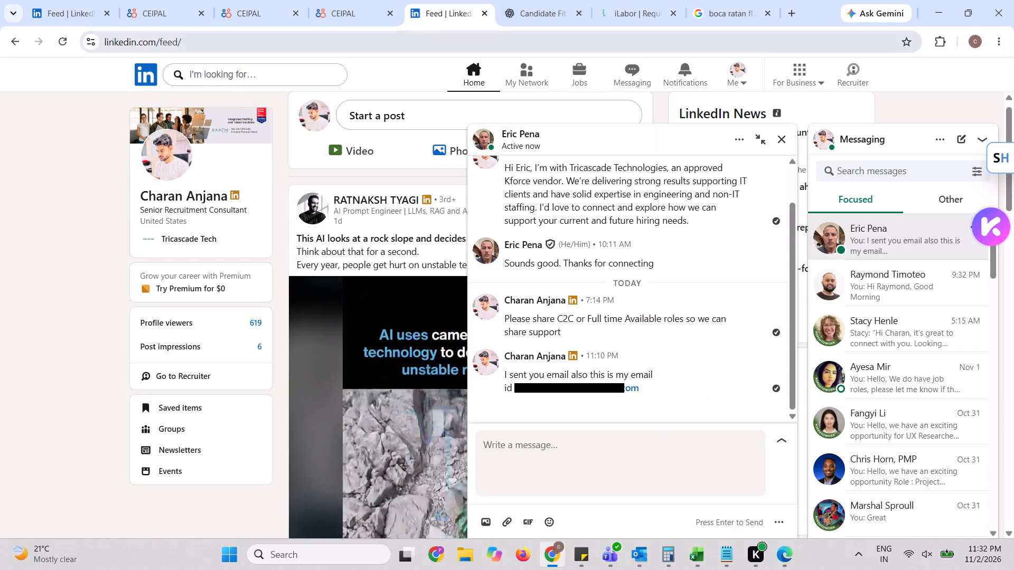
pyautogui.click(470, 63)
pyautogui.click(598, 0)
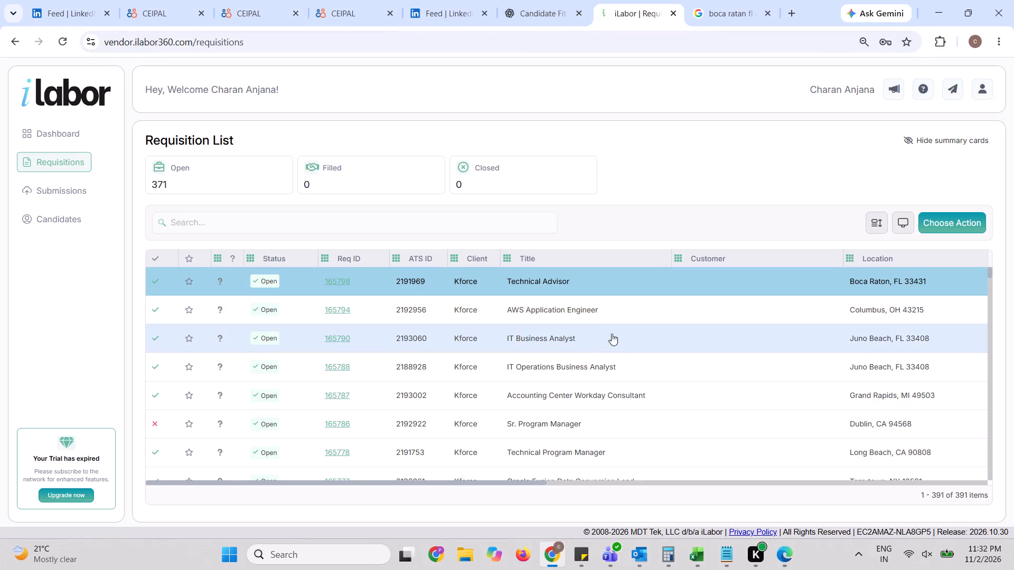
pyautogui.scroll(-1, 613, 378)
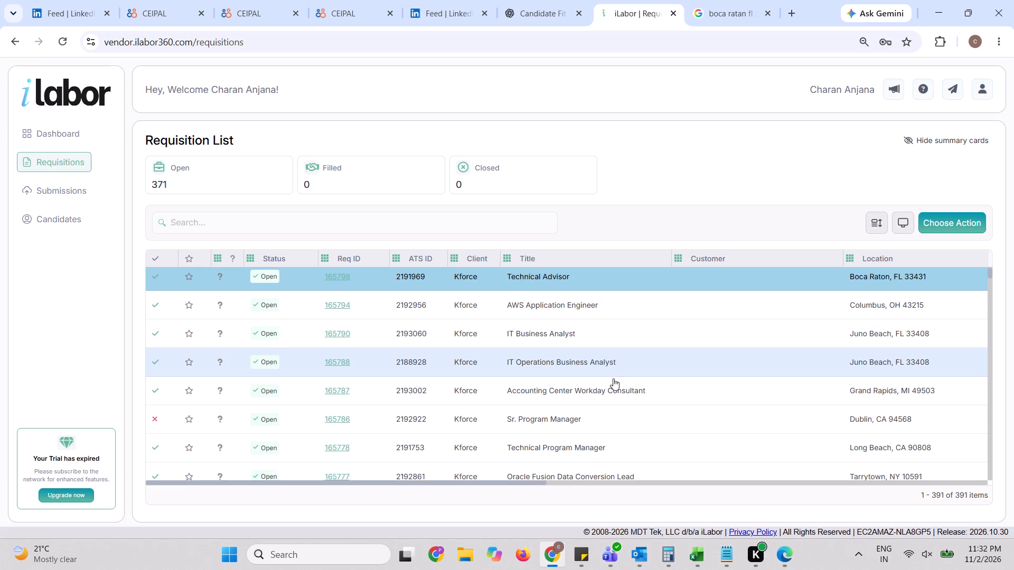
pyautogui.scroll(-1, 613, 378)
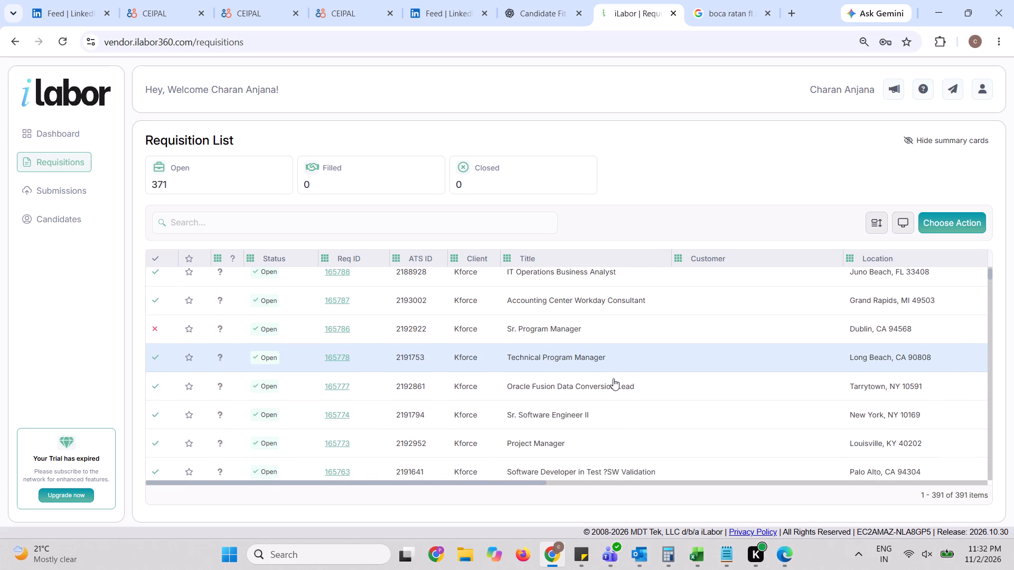
pyautogui.scroll(-5, 613, 378)
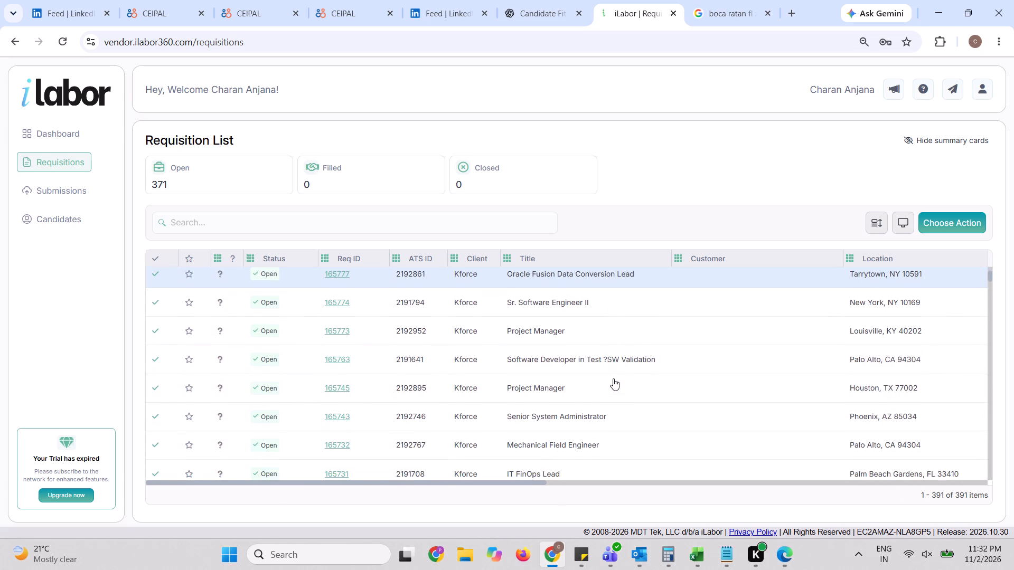
pyautogui.scroll(-2, 613, 378)
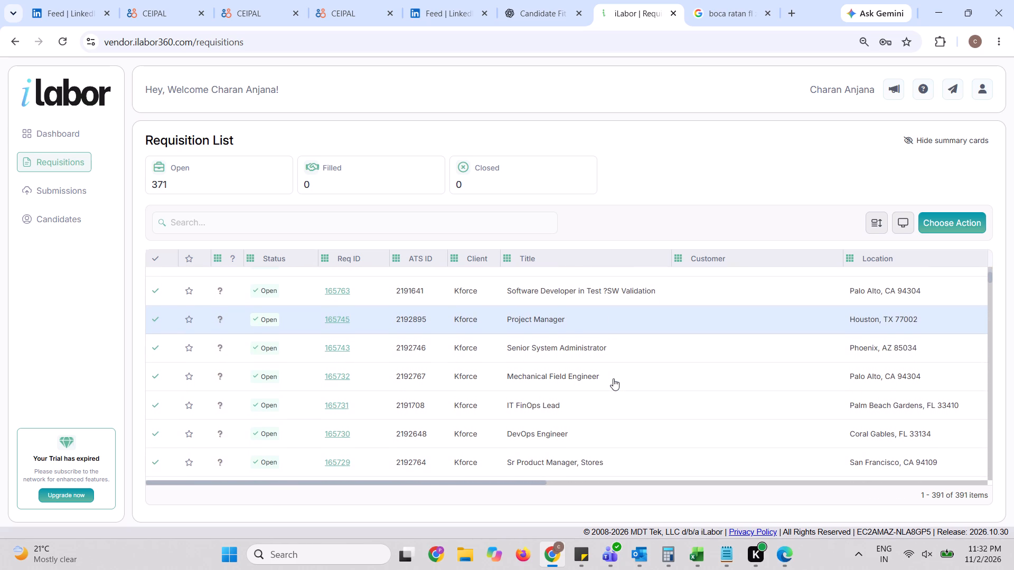
pyautogui.scroll(-1, 644, 385)
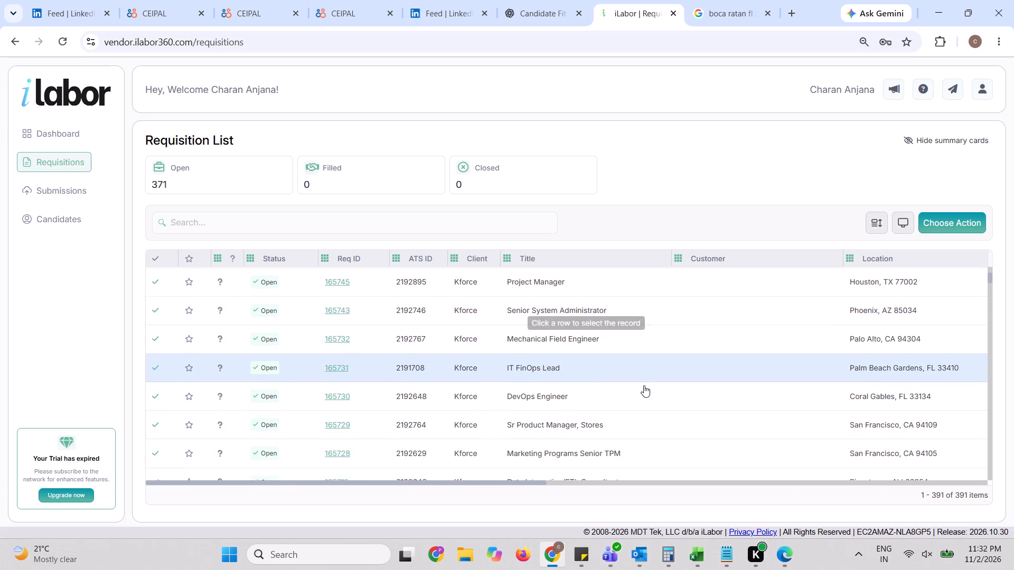
pyautogui.scroll(-3, 644, 385)
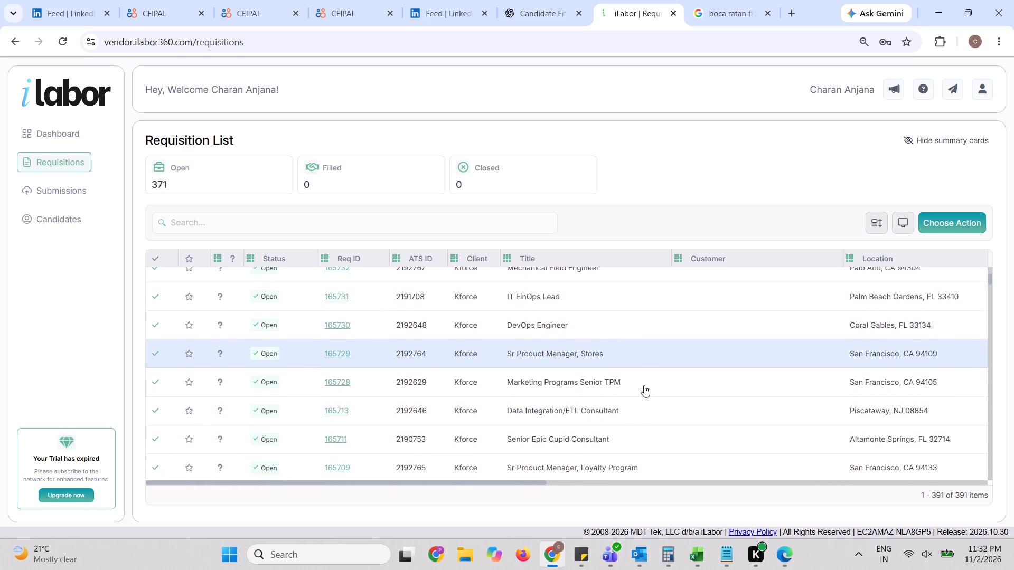
pyautogui.scroll(-1, 644, 385)
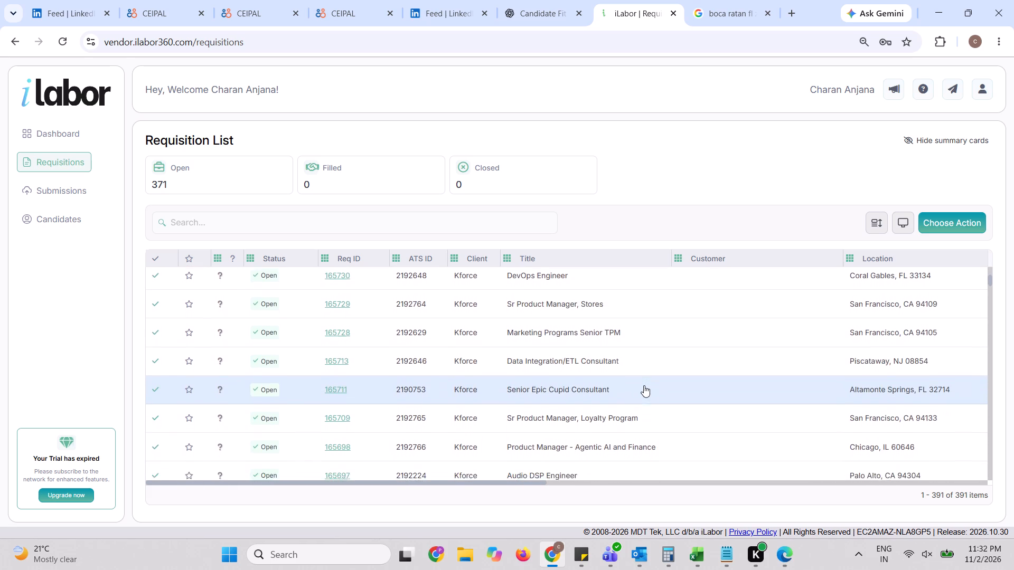
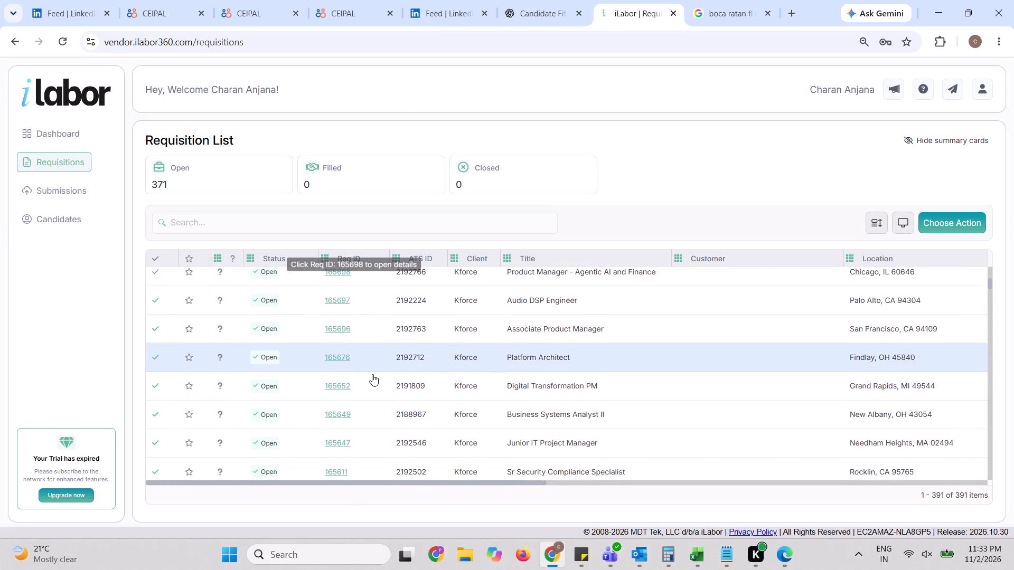
# Continue through the iLabor requisition list past Associate Product Manager, examining the titles, statuses and locations of the Kforce roles.
pyautogui.scroll(-3, 372, 374)
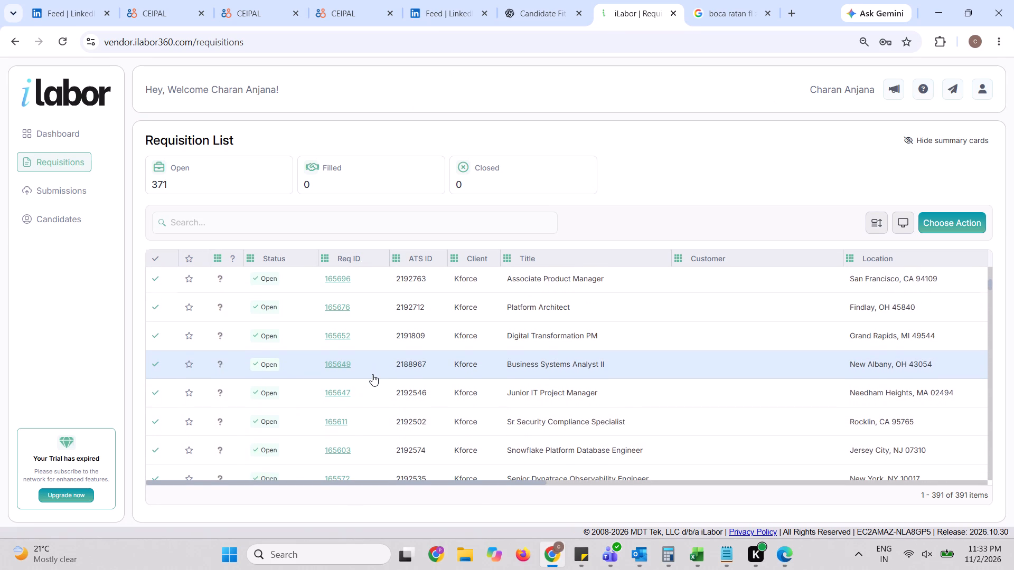
pyautogui.scroll(-2, 372, 374)
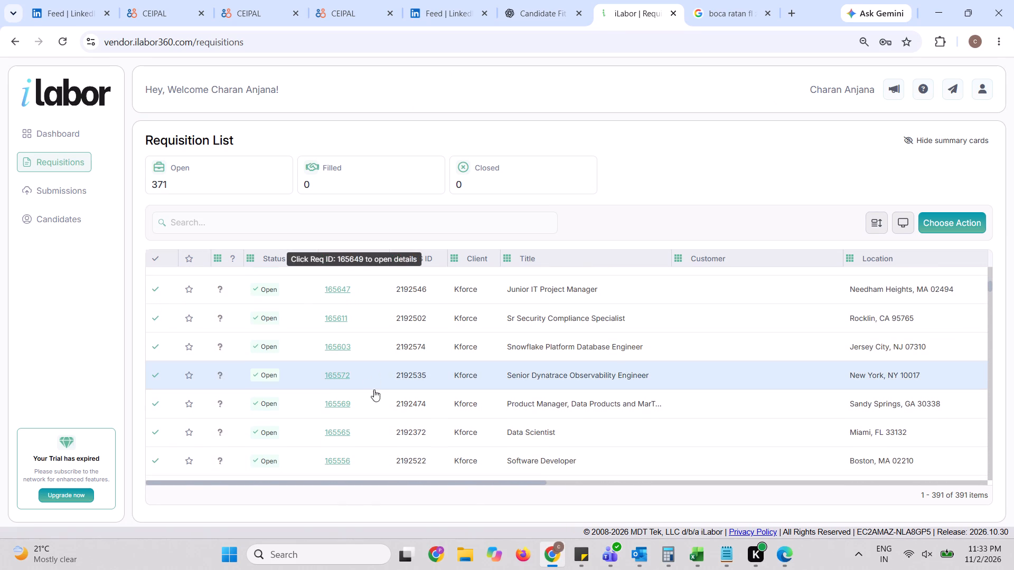
pyautogui.scroll(-4, 373, 395)
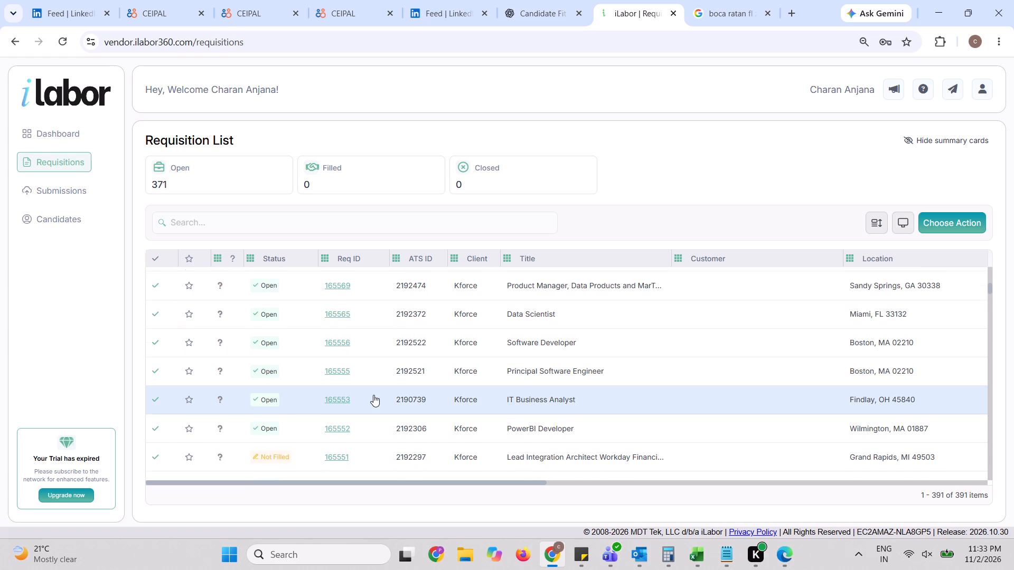
pyautogui.scroll(-1, 373, 395)
pyautogui.scroll(-1, 470, 442)
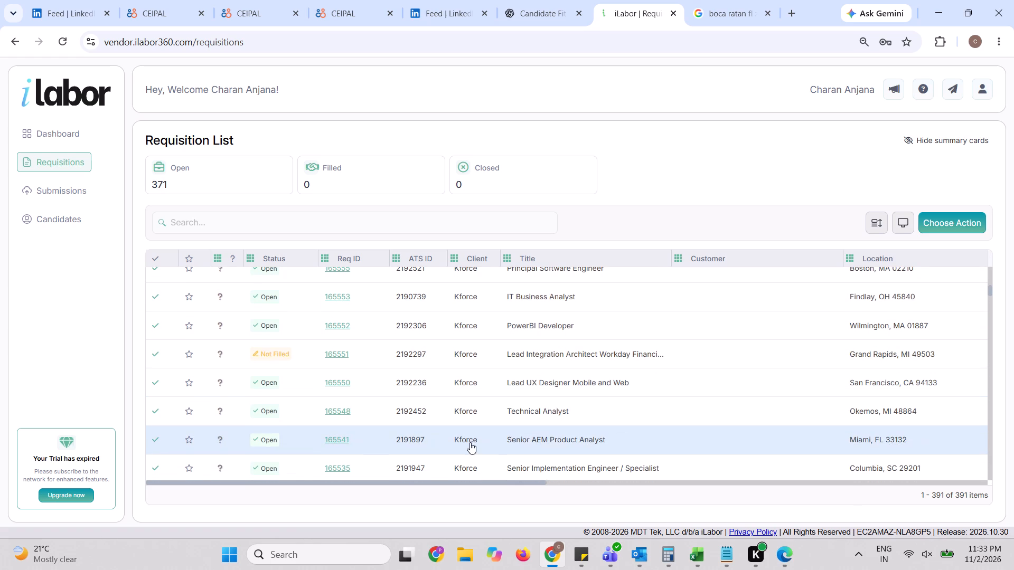
pyautogui.scroll(-1, 470, 442)
pyautogui.scroll(-1, 510, 427)
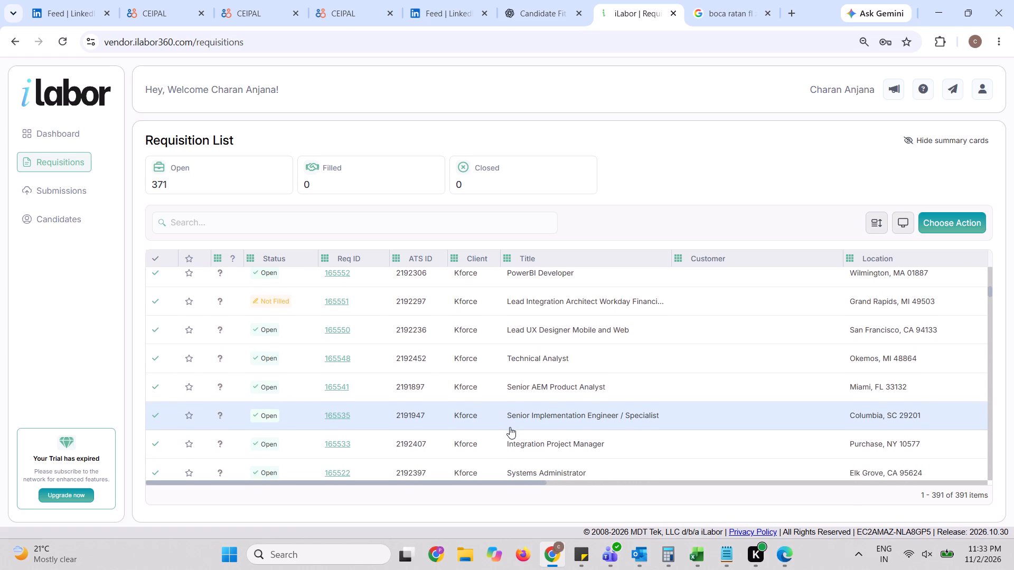
# Switch to the LinkedIn feed with the open Kforce contact conversation.
pyautogui.click(441, 0)
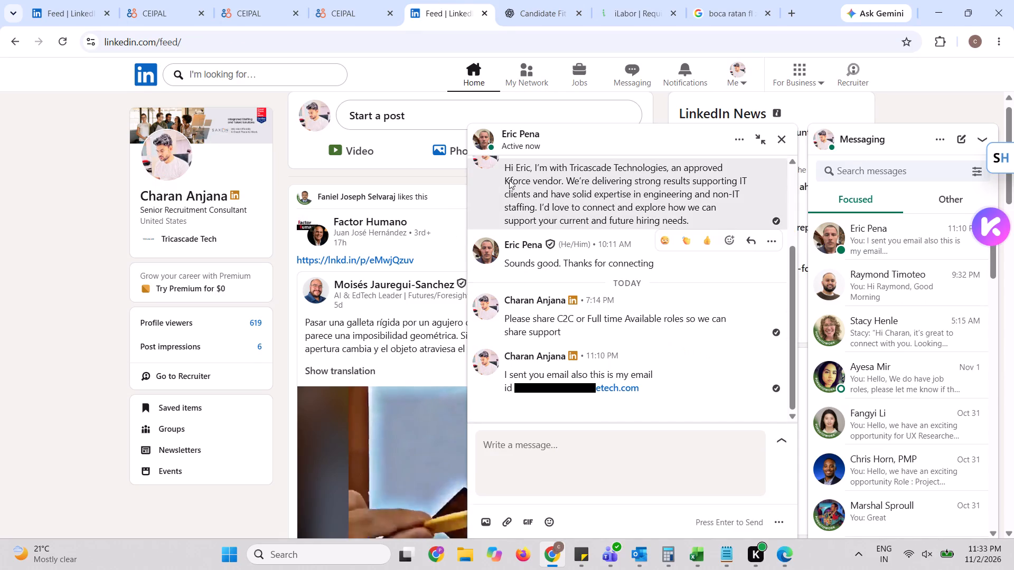
# Open the LinkedIn profile of the Kforce contact from the open message conversation.
pyautogui.click(520, 134)
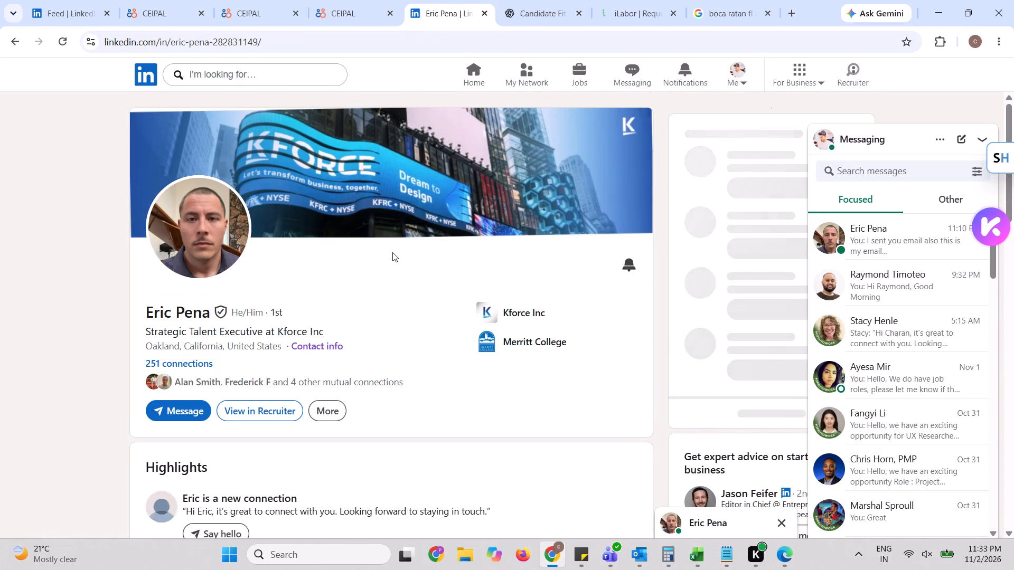
# Open in a new tab the profile of the author of the reposted Production Inventory & Warehouse Manager post in the contact's Activity section.
pyautogui.scroll(-3, 392, 252)
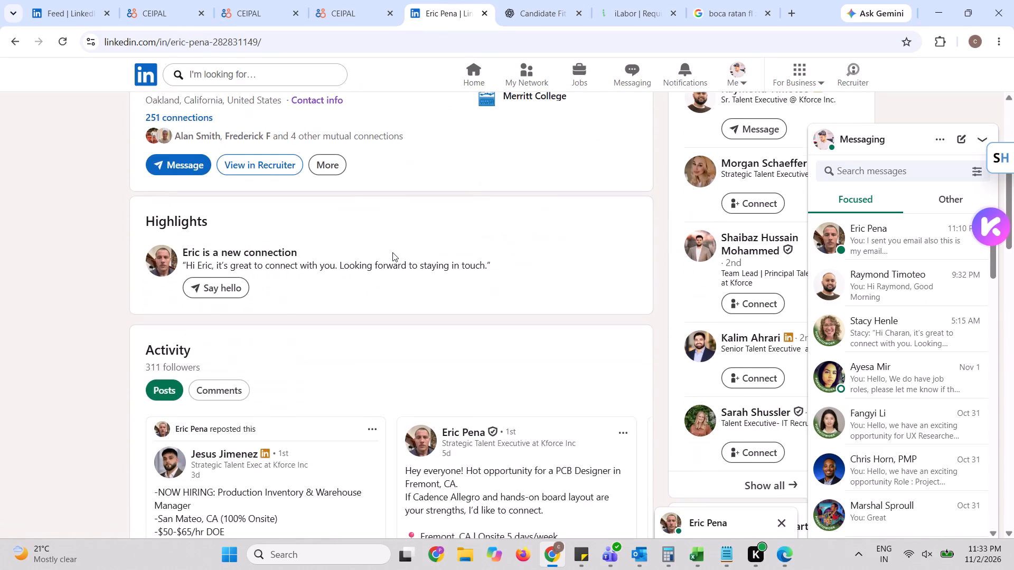
pyautogui.scroll(-3, 392, 252)
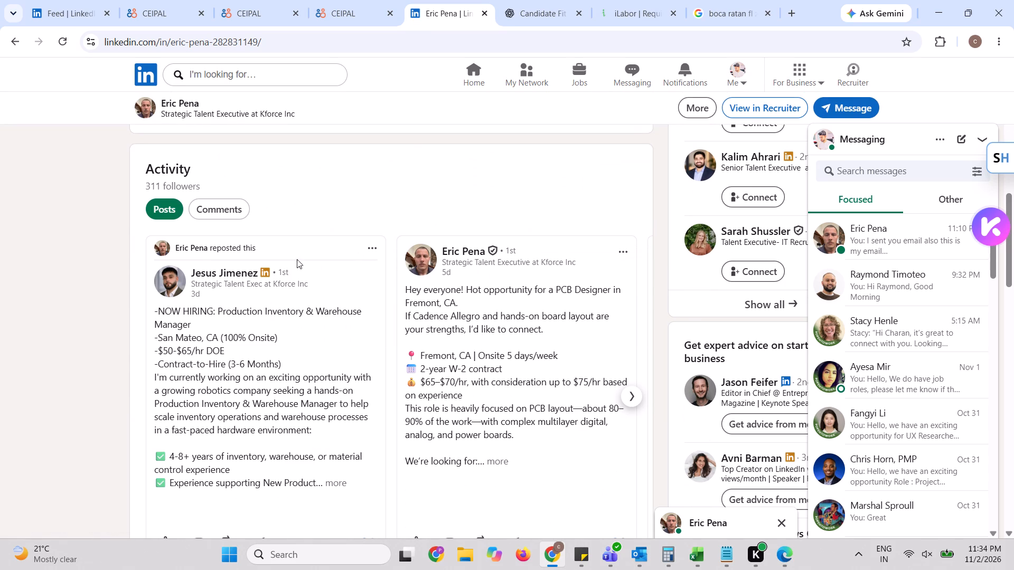
pyautogui.rightClick(218, 270)
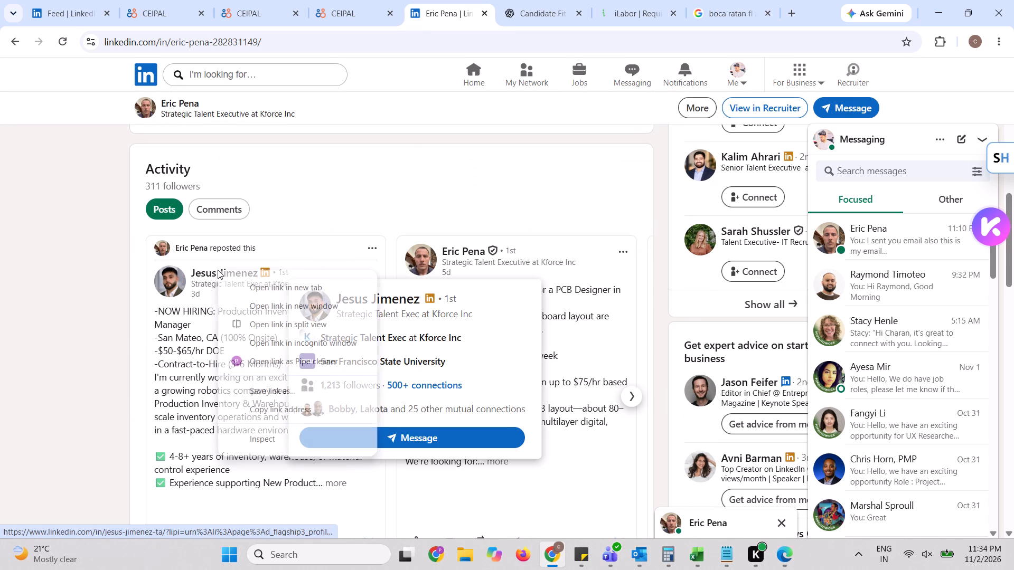
pyautogui.click(273, 288)
pyautogui.click(77, 382)
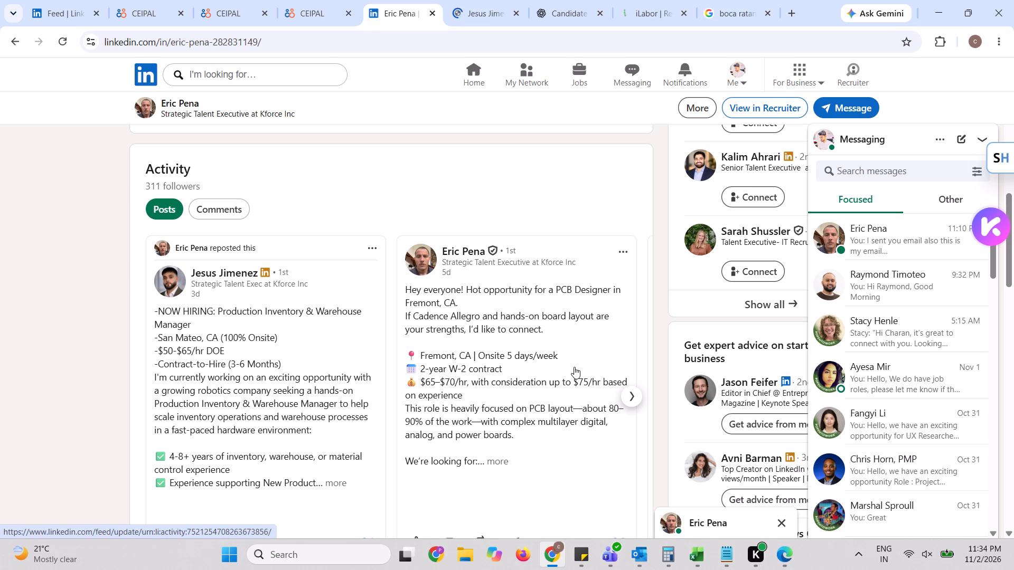
# Browse through more of the recent posts in the Activity section of the Kforce contact's LinkedIn profile.
pyautogui.click(630, 396)
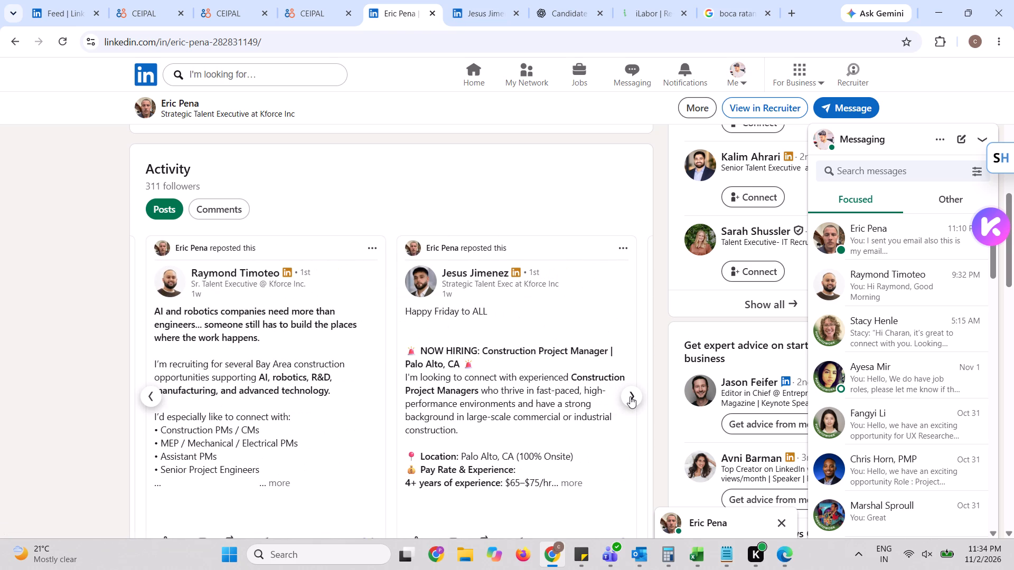
pyautogui.click(630, 396)
pyautogui.scroll(-1, 380, 401)
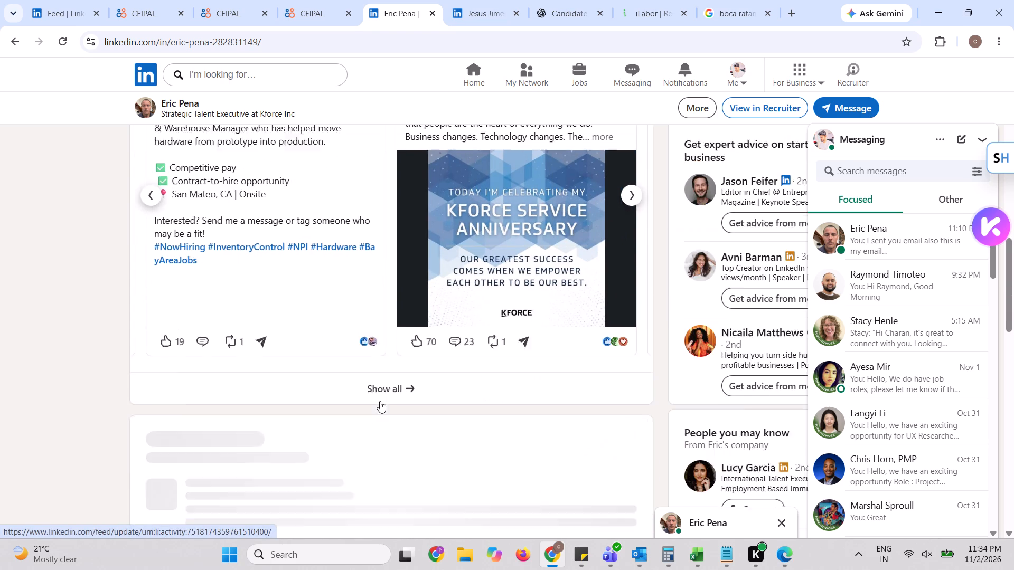
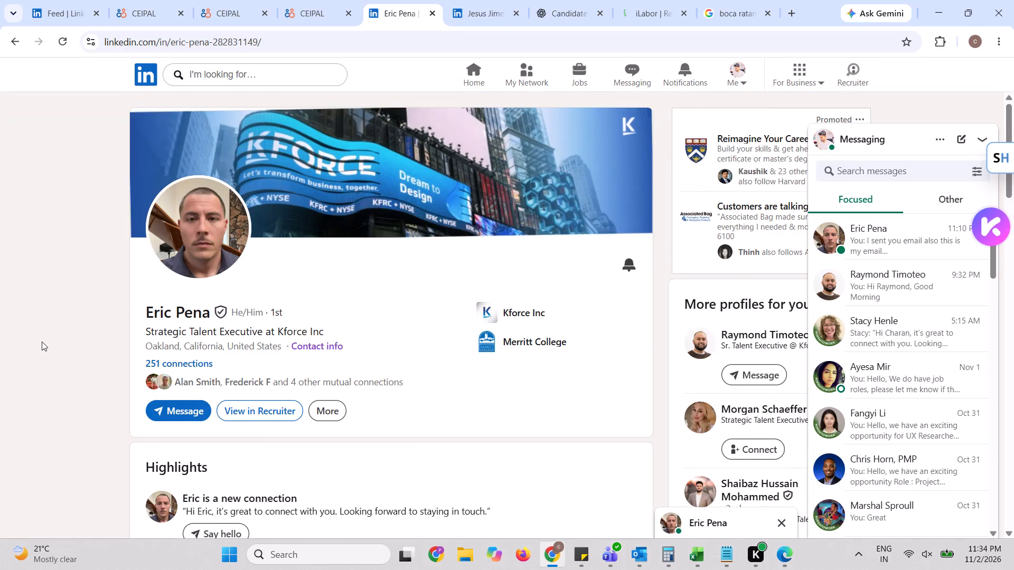
# Copy the email address from the Kforce contact's LinkedIn contact info.
pyautogui.click(305, 348)
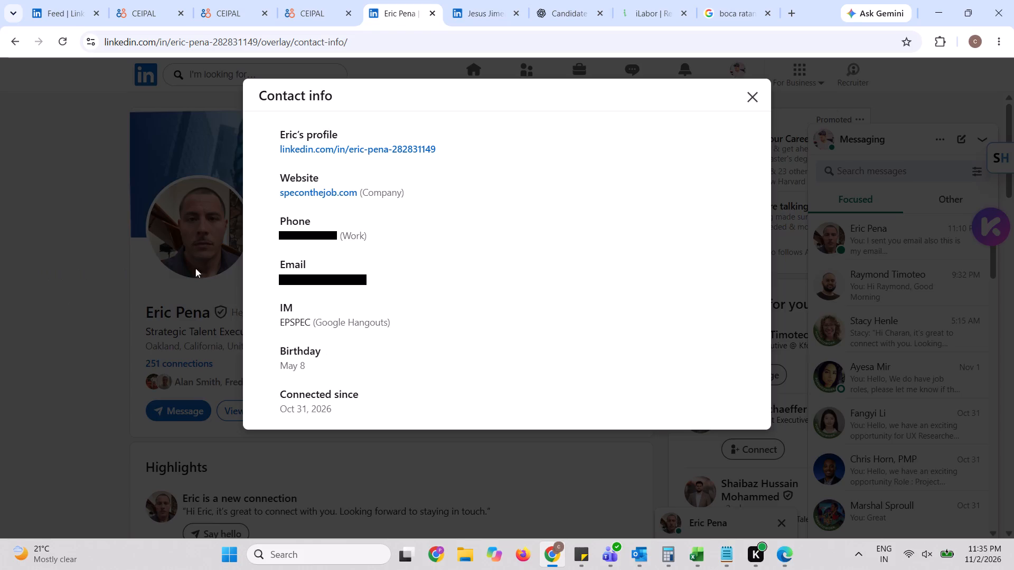
pyautogui.moveTo(276, 282); pyautogui.dragTo(364, 284)
pyautogui.hotkey('ctrl', 'c')
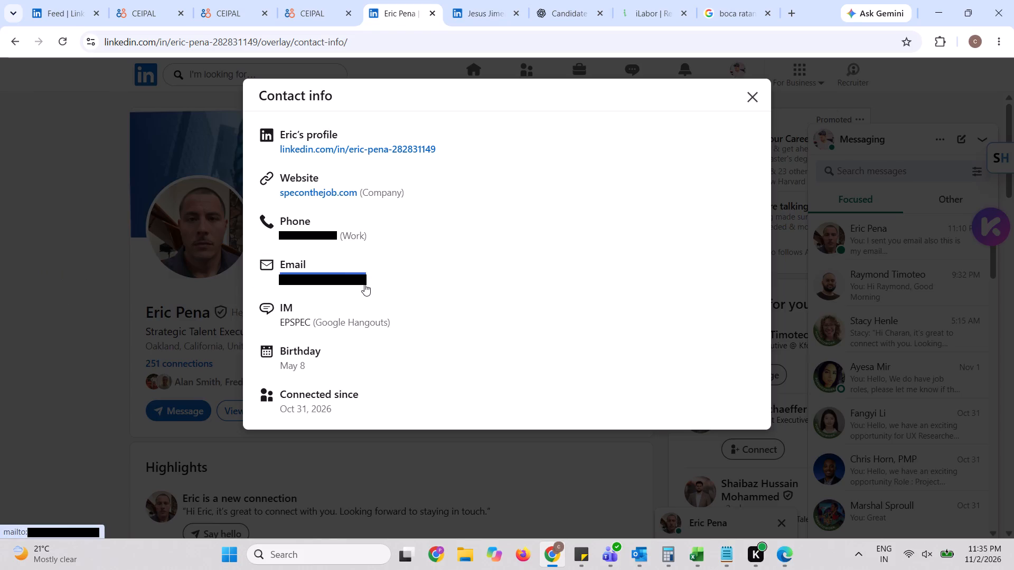
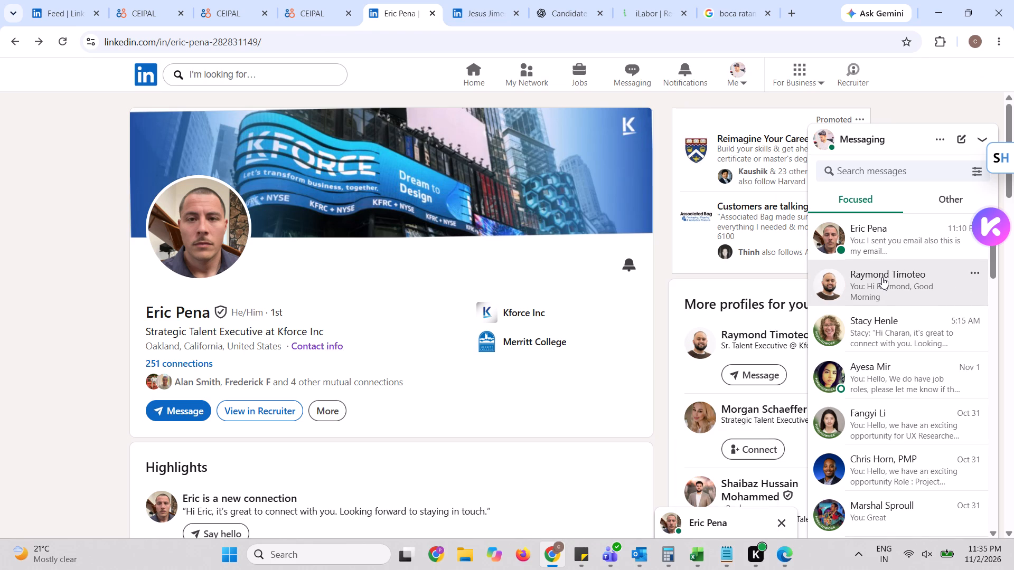
# From the message conversation with Raymond, open his LinkedIn profile in a new tab and switch to it.
pyautogui.scroll(1, 378, 340)
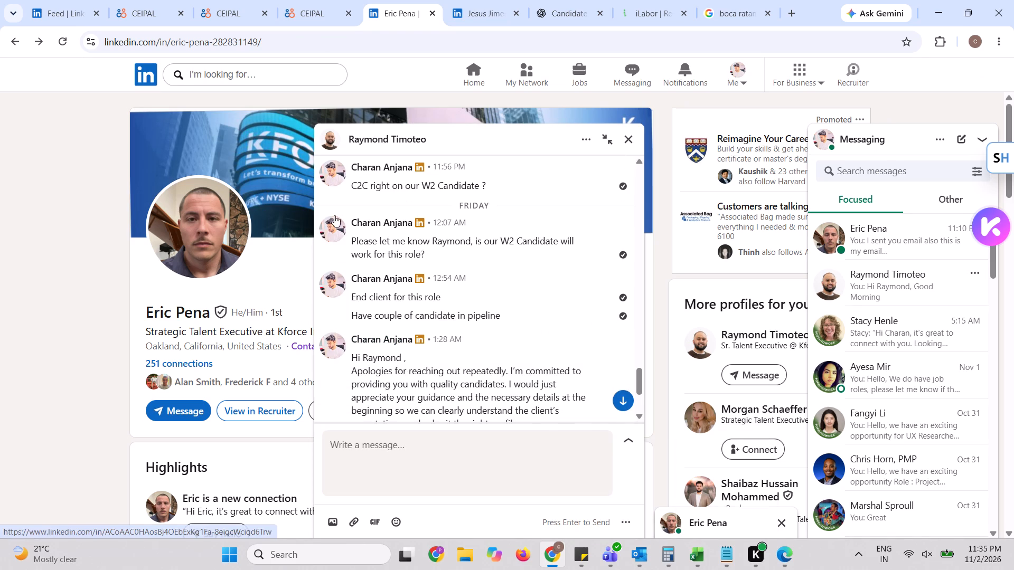
pyautogui.scroll(1, 371, 286)
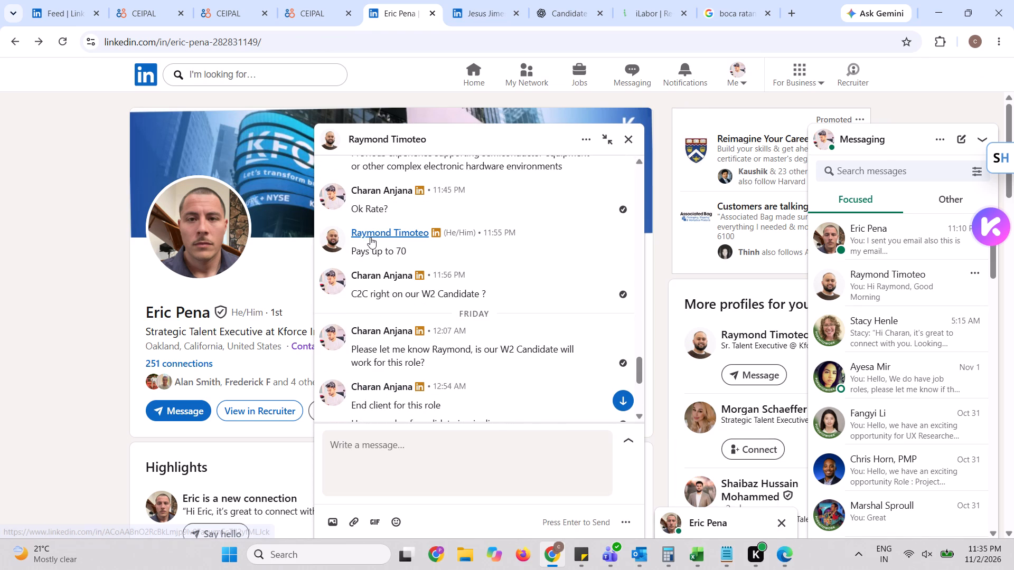
pyautogui.rightClick(370, 237)
pyautogui.click(432, 255)
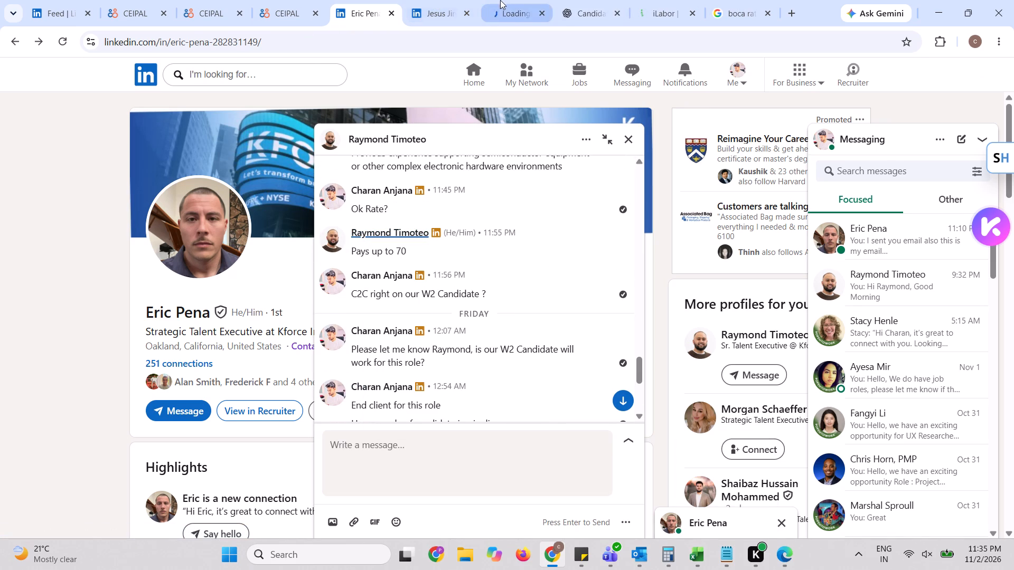
pyautogui.click(500, 0)
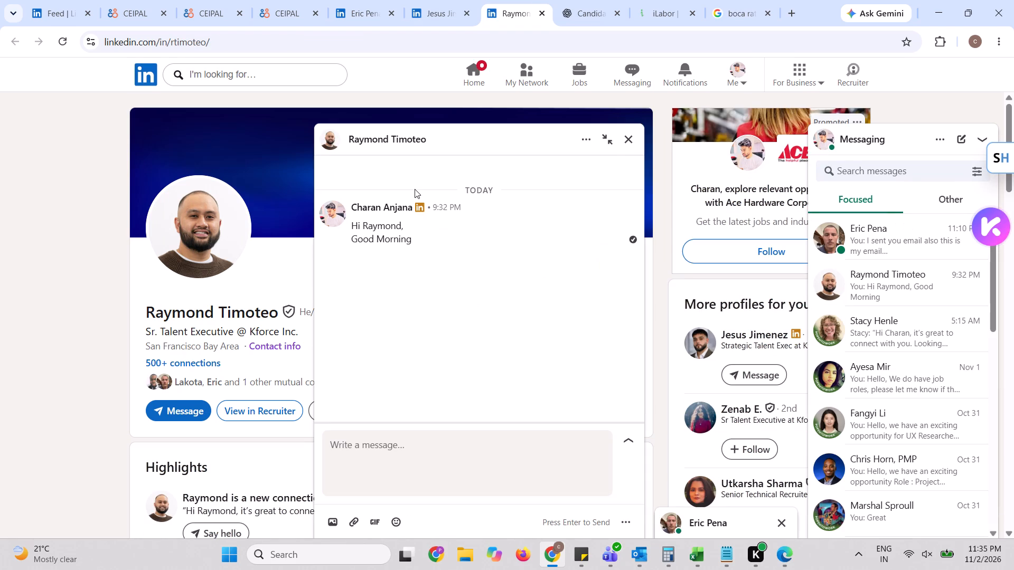
pyautogui.click(269, 349)
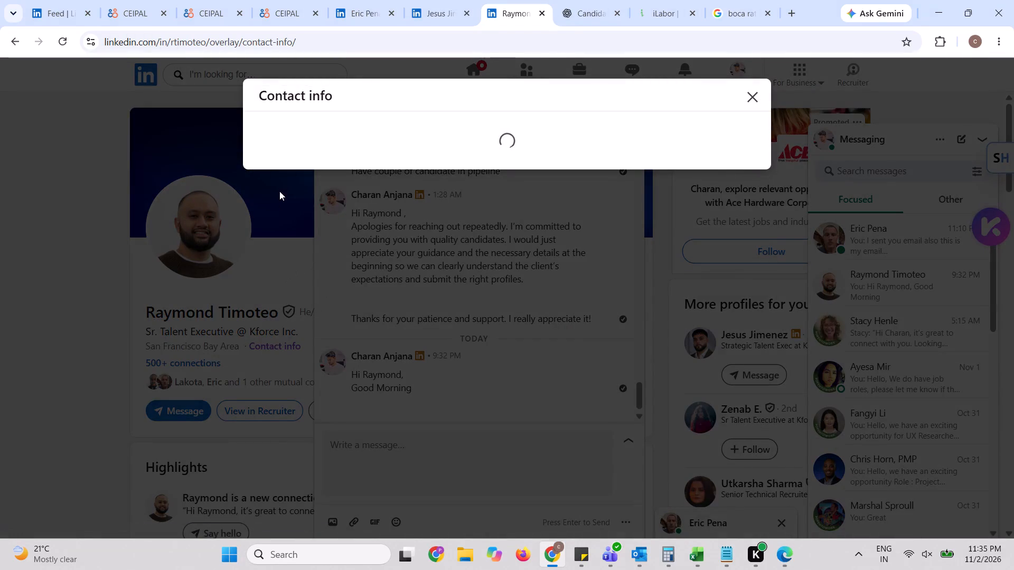
pyautogui.moveTo(279, 192); pyautogui.dragTo(392, 186)
pyautogui.hotkey('ctrl', 'c')
pyautogui.hotkey('ctrl', 'c')
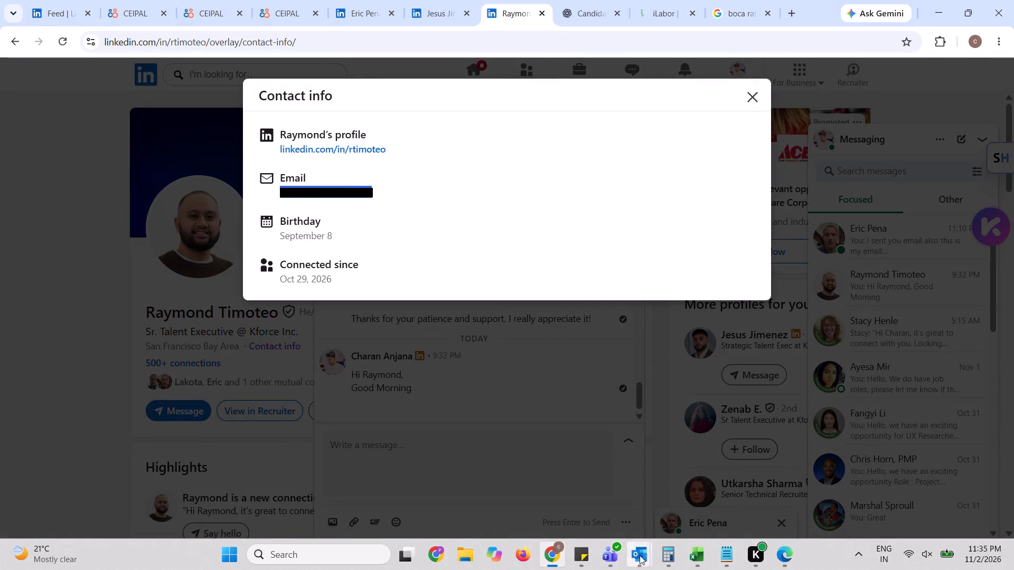
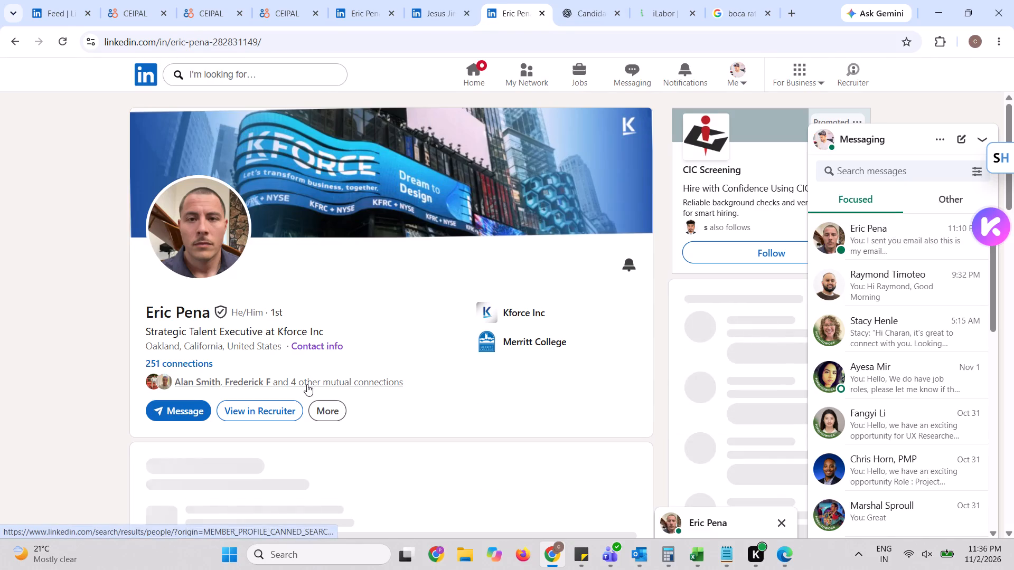
# Copy the Kforce contact's email address from the contact info on their LinkedIn profile.
pyautogui.click(324, 345)
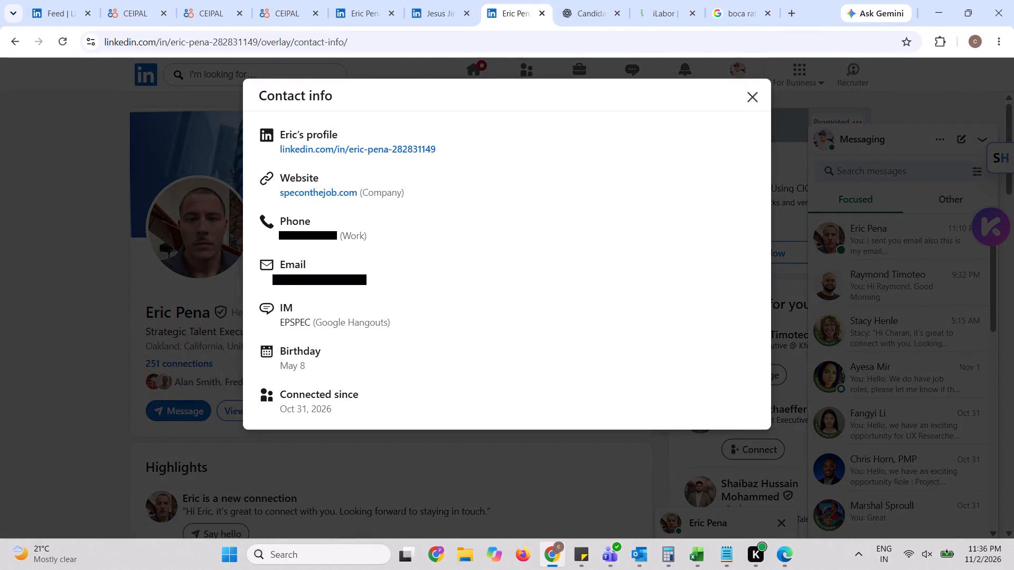
pyautogui.moveTo(275, 278); pyautogui.dragTo(369, 279)
pyautogui.hotkey('ctrl', 'c')
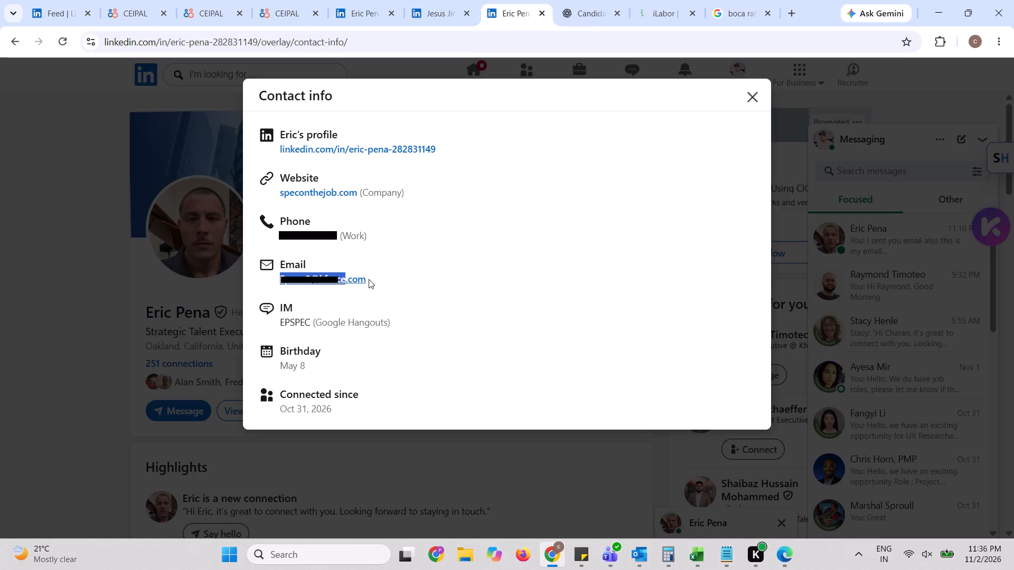
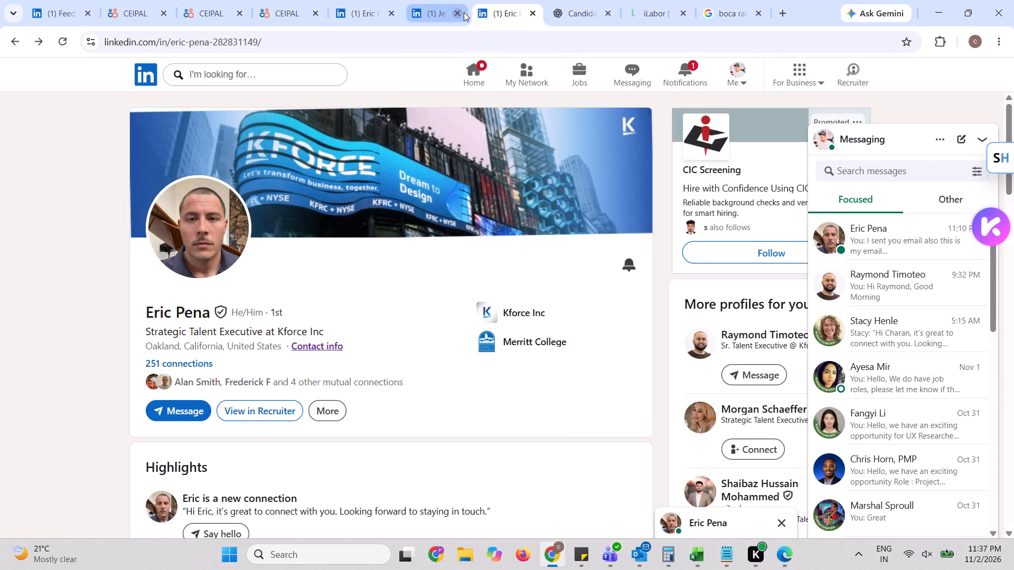
# Close the post author's LinkedIn profile tab and the duplicate profile tab of the Kforce contact.
pyautogui.click(464, 12)
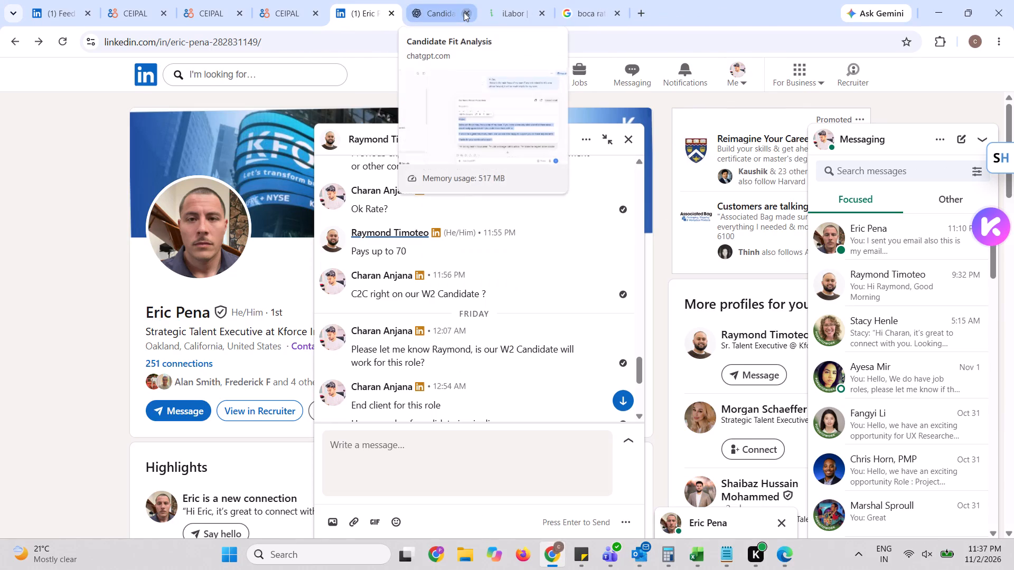
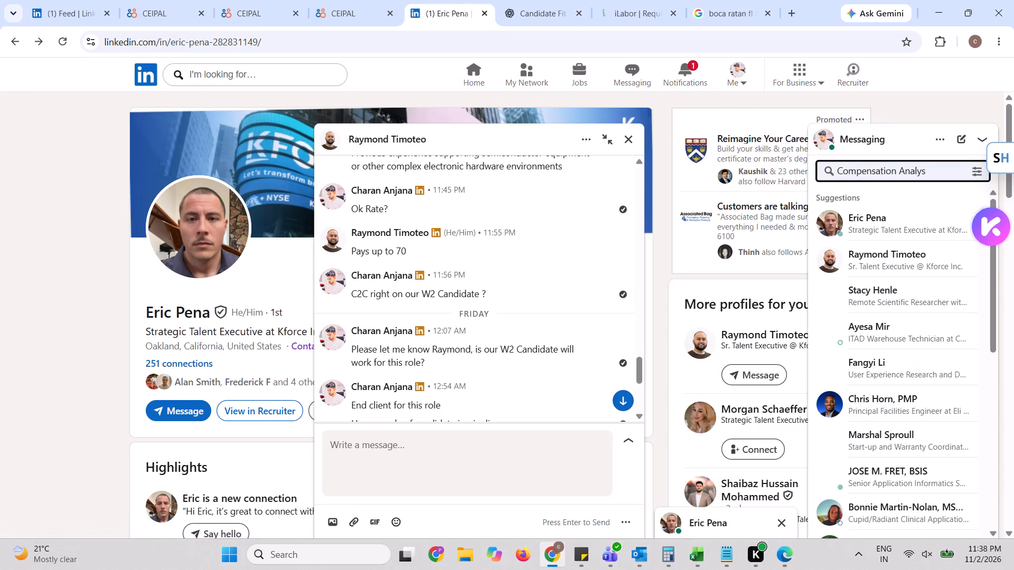
# Search the LinkedIn messages for "Compensation" and open the conversation with the candidate who sent an attachment.
pyautogui.press('BackSpace')
pyautogui.press('BackSpace')
pyautogui.press('BackSpace')
pyautogui.press('BackSpace')
pyautogui.press('BackSpace')
pyautogui.press('BackSpace')
pyautogui.press('BackSpace')
pyautogui.press('Return')
pyautogui.press('Return')
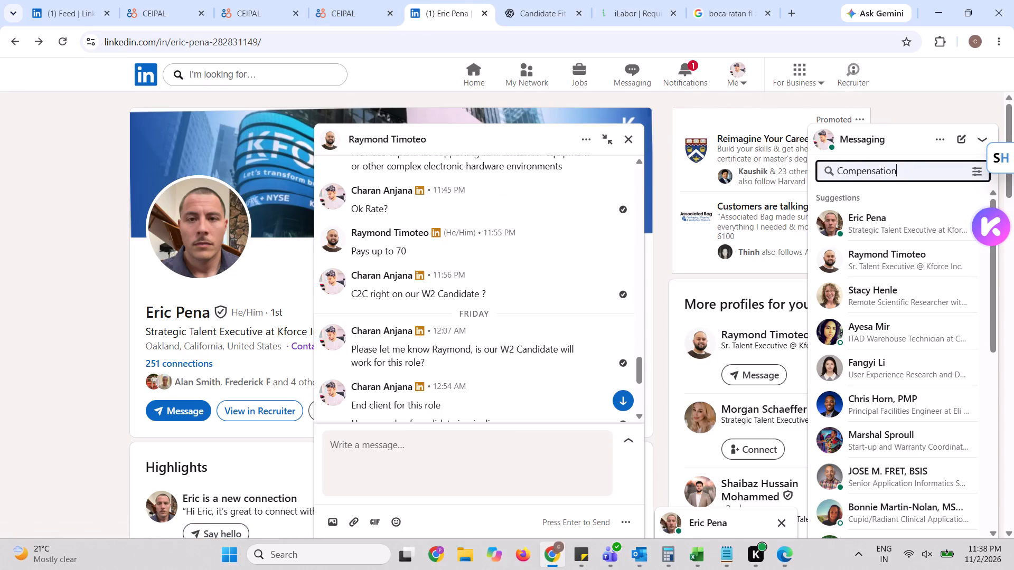
pyautogui.press('Return')
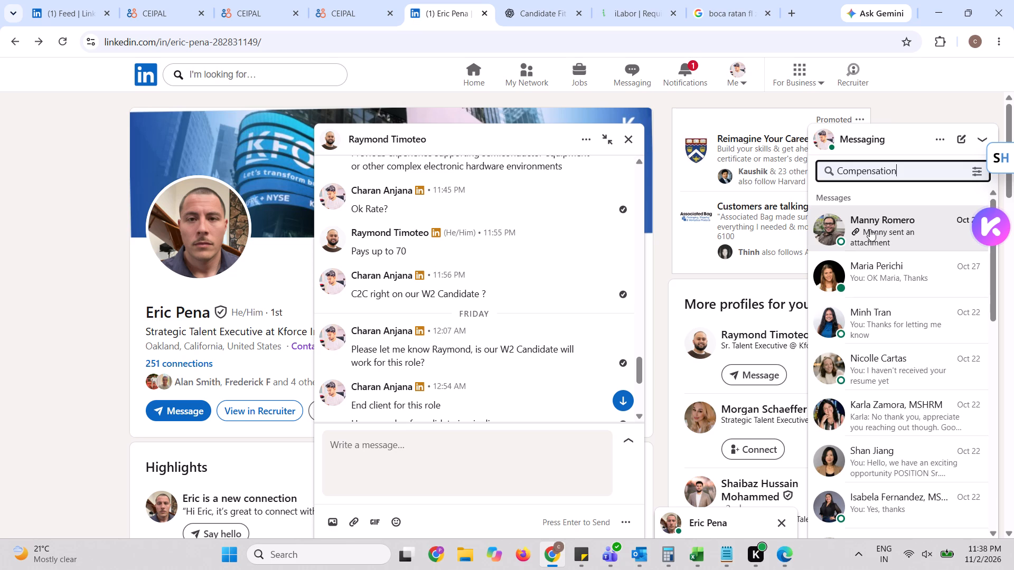
pyautogui.click(898, 235)
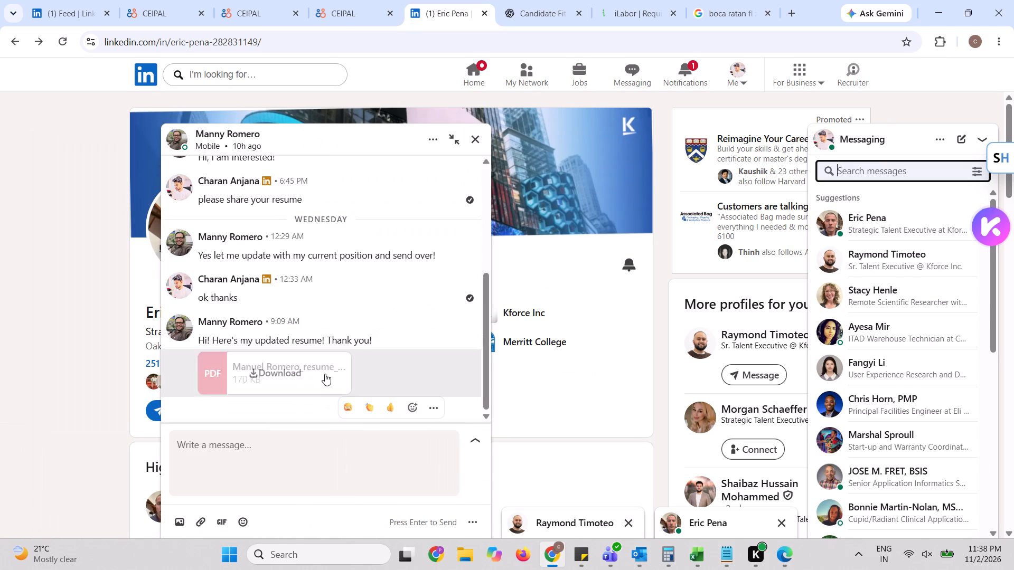
# Download the candidate's updated resume PDF from the conversation and open the downloaded file.
pyautogui.scroll(6, 325, 374)
pyautogui.scroll(-7, 325, 374)
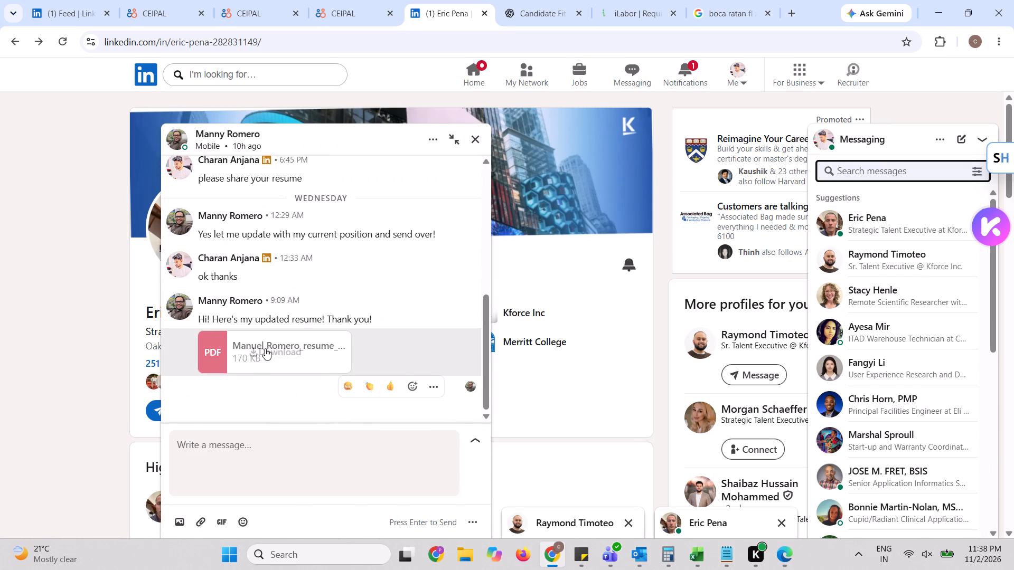
pyautogui.click(270, 348)
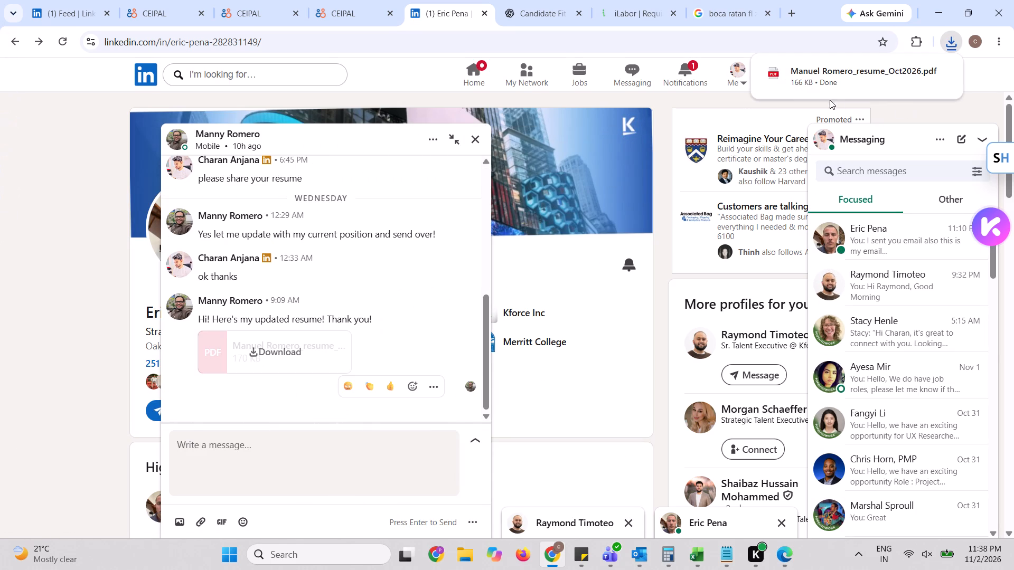
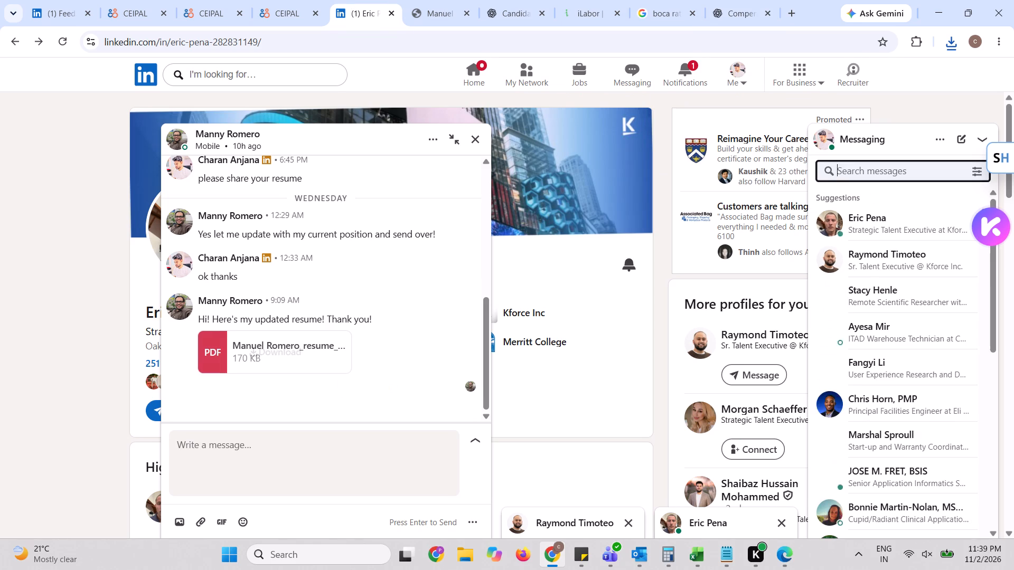
# Send the message "Hi" to the compensation analyst candidate in the open LinkedIn conversation containing the updated resume.
pyautogui.click(307, 442)
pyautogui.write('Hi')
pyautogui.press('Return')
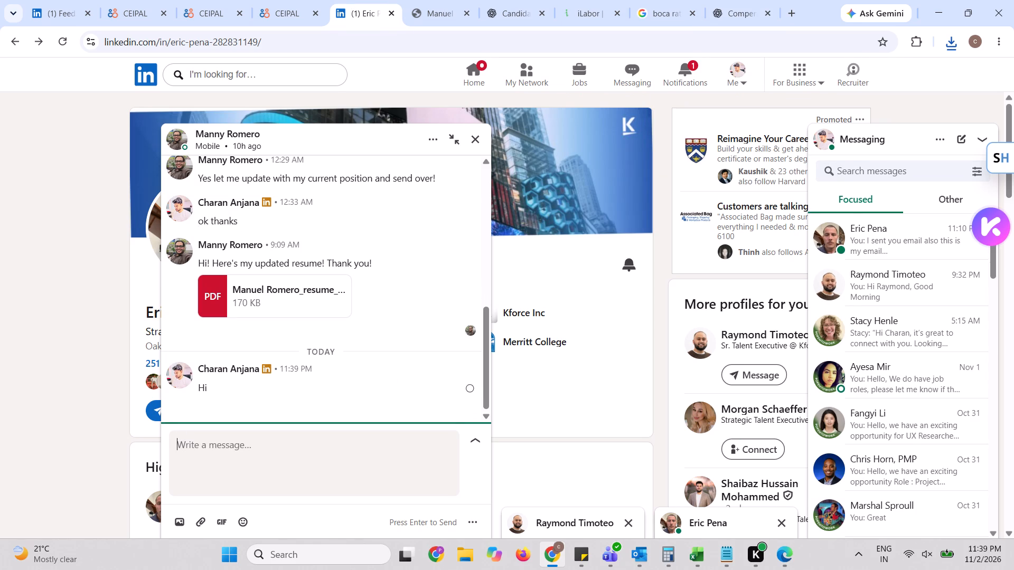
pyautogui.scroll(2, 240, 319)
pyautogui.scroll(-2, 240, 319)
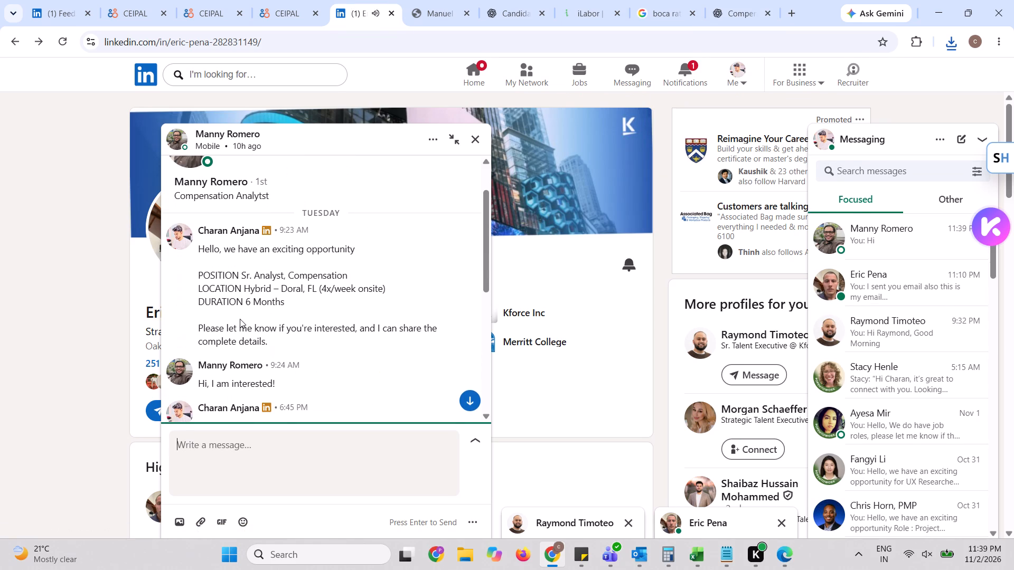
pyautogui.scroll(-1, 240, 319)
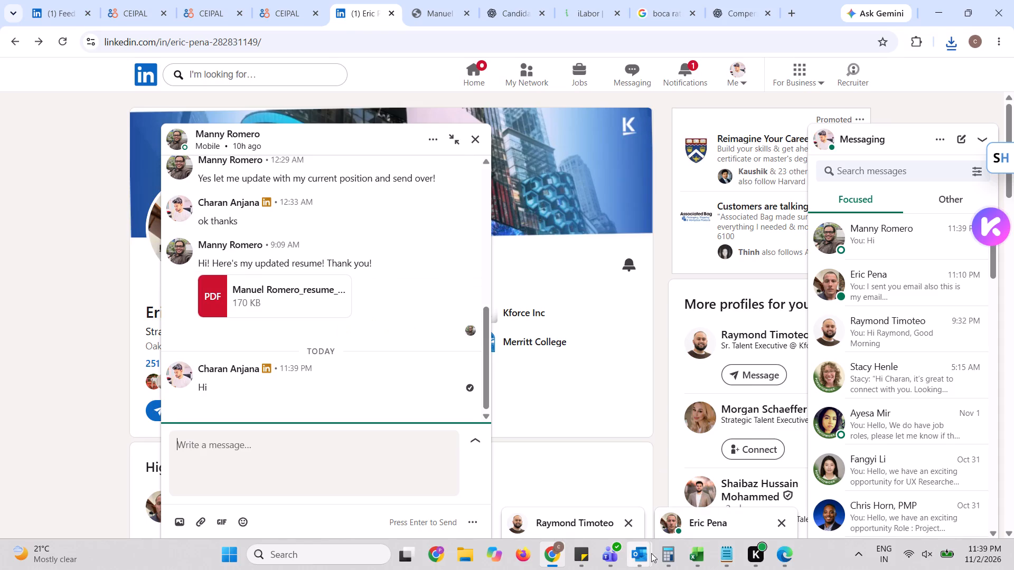
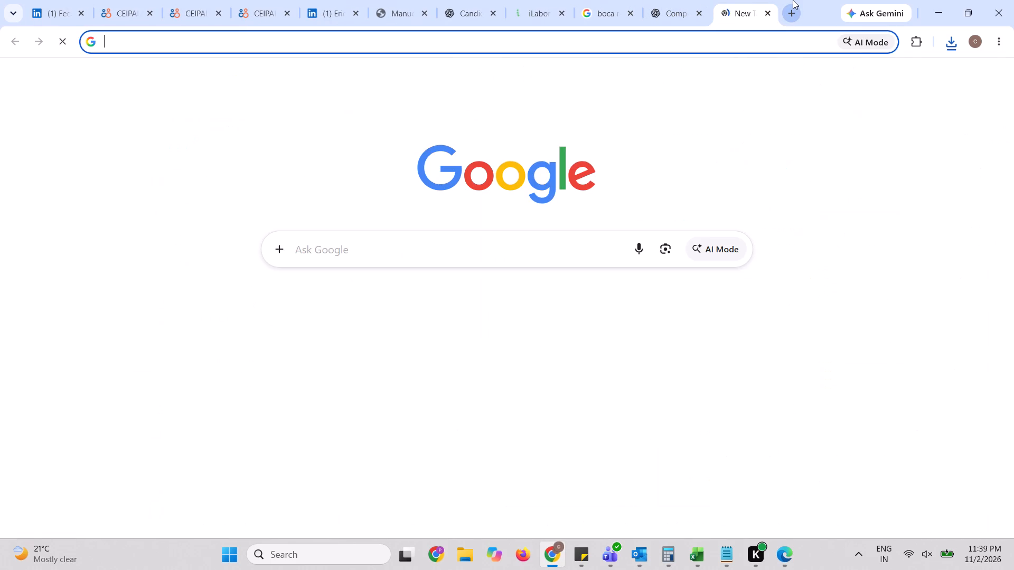
# Enter the search query "Miami, FL - Onsite Day 1 to Miami, FL" in the new tab, copying the destination from the candidate's resume.
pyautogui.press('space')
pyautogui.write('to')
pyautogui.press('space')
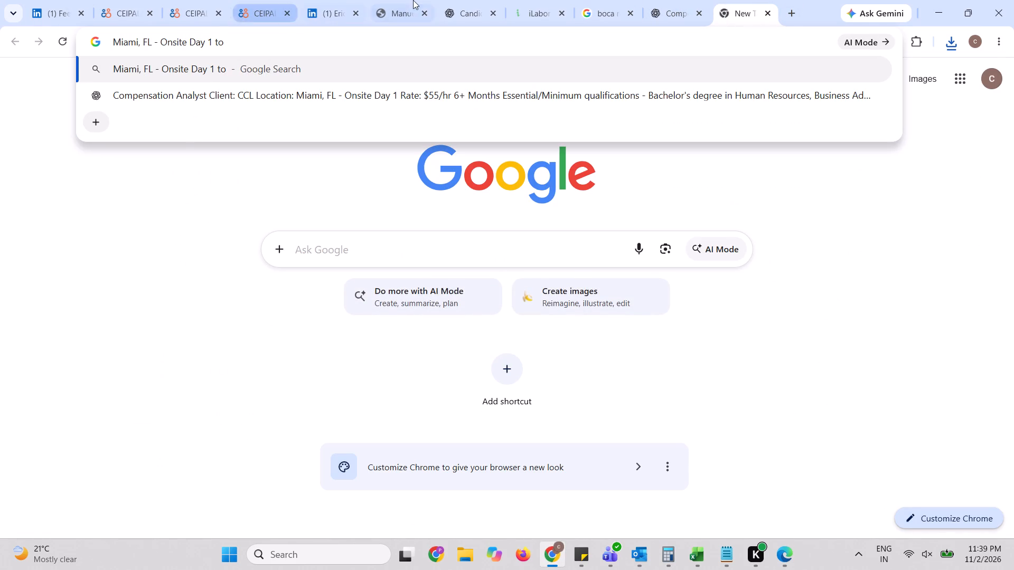
pyautogui.click(415, 0)
pyautogui.click(387, 202)
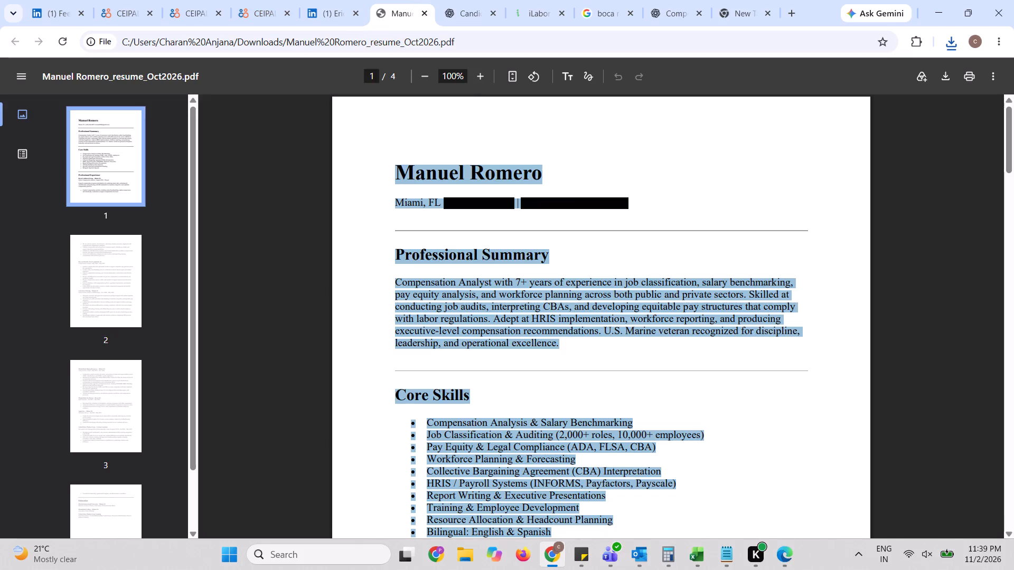
pyautogui.moveTo(392, 202); pyautogui.dragTo(438, 201)
pyautogui.hotkey('ctrl', 'c')
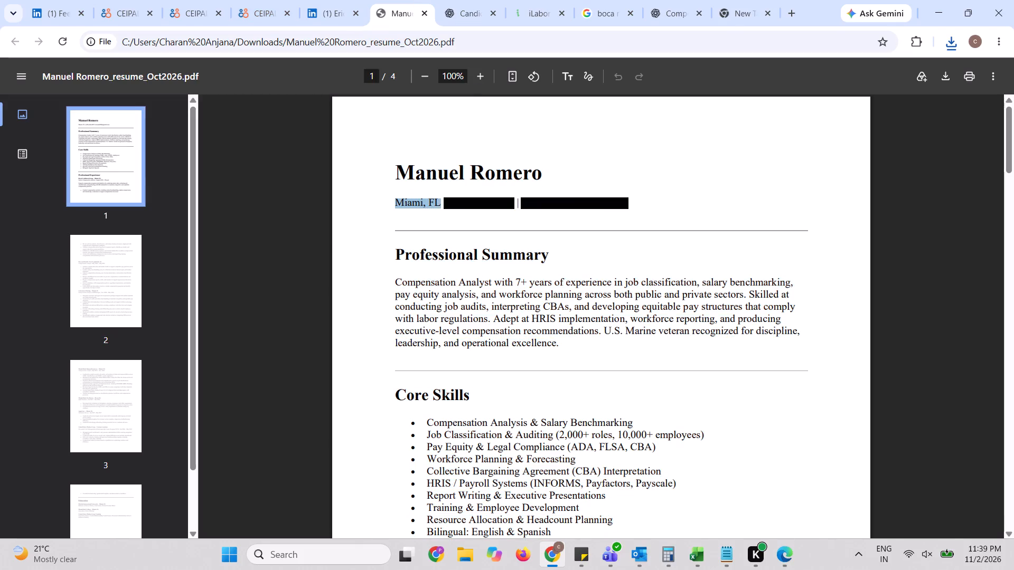
pyautogui.click(720, 0)
pyautogui.hotkey('ctrl', 'v')
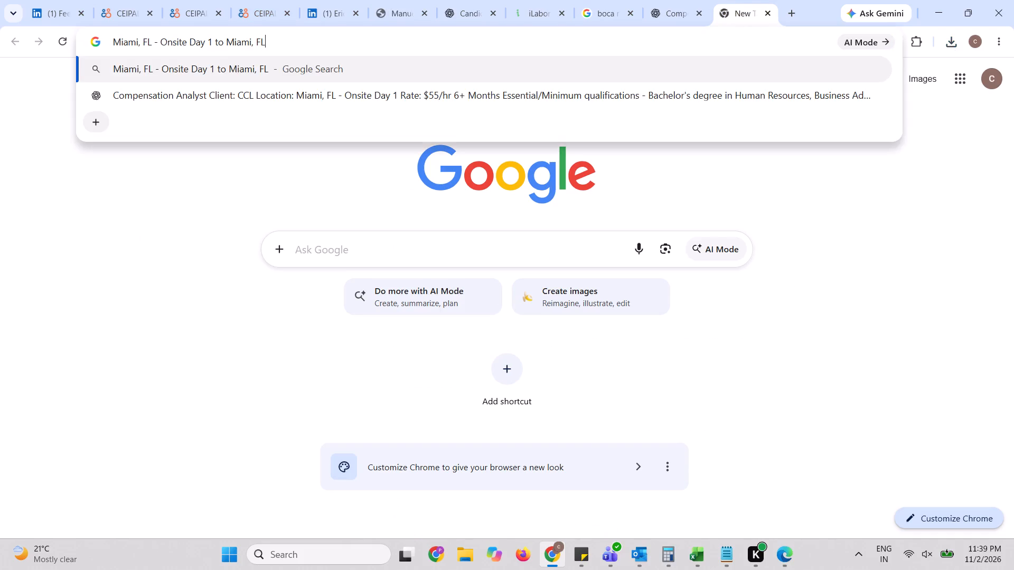
# Search Google for "Miami, FL - Onsite Day 1 to Miami, FL".
pyautogui.press('Return')
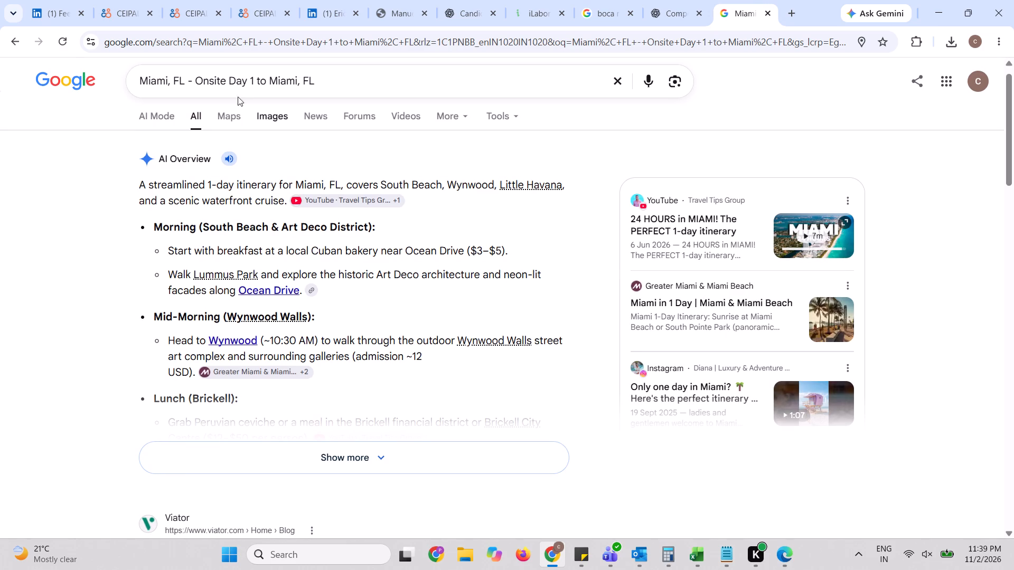
# Remove "Onsite Day 1" from the Google search query, leaving "Miami, FL -to Miami, FL".
pyautogui.click(339, 85)
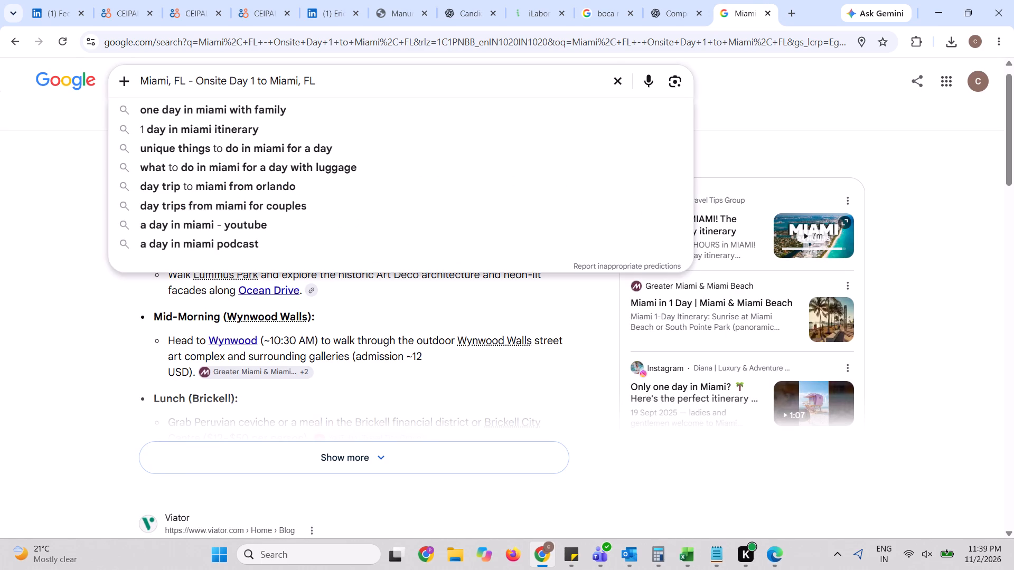
pyautogui.click(256, 80)
pyautogui.press('BackSpace')
pyautogui.press('BackSpace')
pyautogui.press('BackSpace')
pyautogui.press('BackSpace')
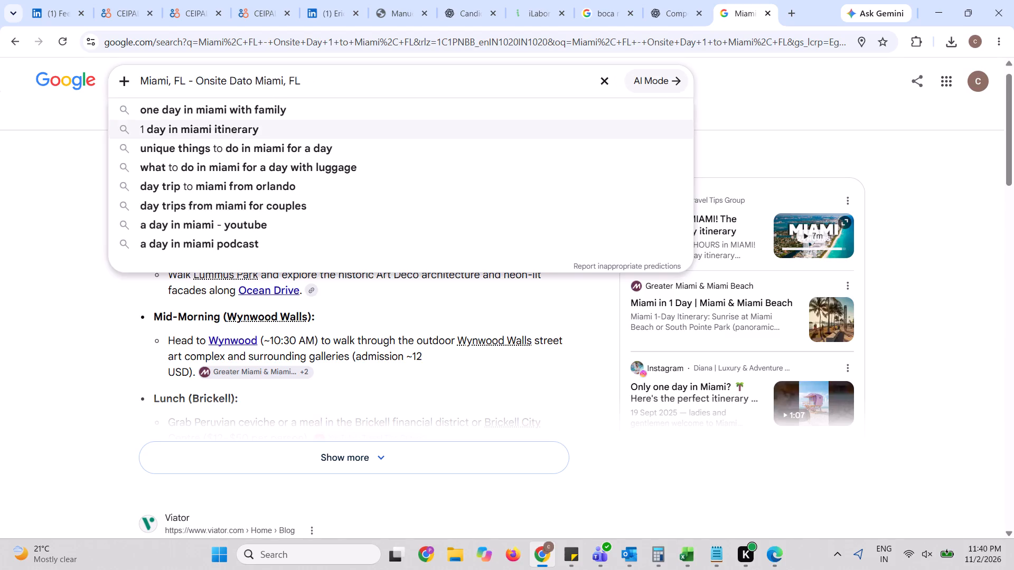
pyautogui.press('BackSpace')
pyautogui.press('BackSpace')
pyautogui.press('BackSpace')
pyautogui.press('BackSpace')
pyautogui.press('BackSpace')
pyautogui.press('BackSpace')
pyautogui.press('BackSpace')
pyautogui.press('BackSpace')
pyautogui.press('BackSpace')
pyautogui.press('BackSpace')
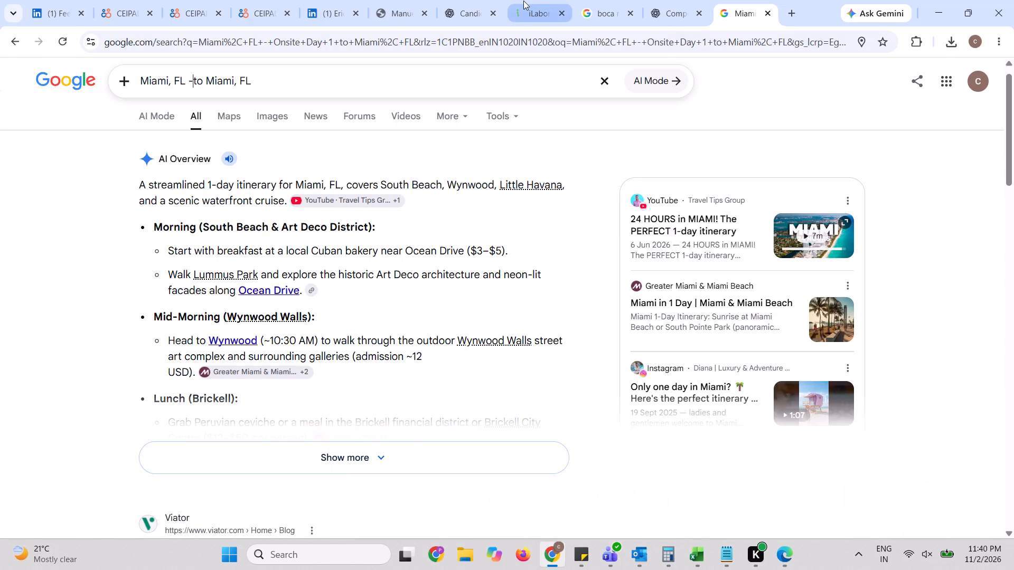
# Switch back to the compensation analyst candidate's resume PDF to view the header and professional summary.
pyautogui.click(393, 0)
pyautogui.click(541, 286)
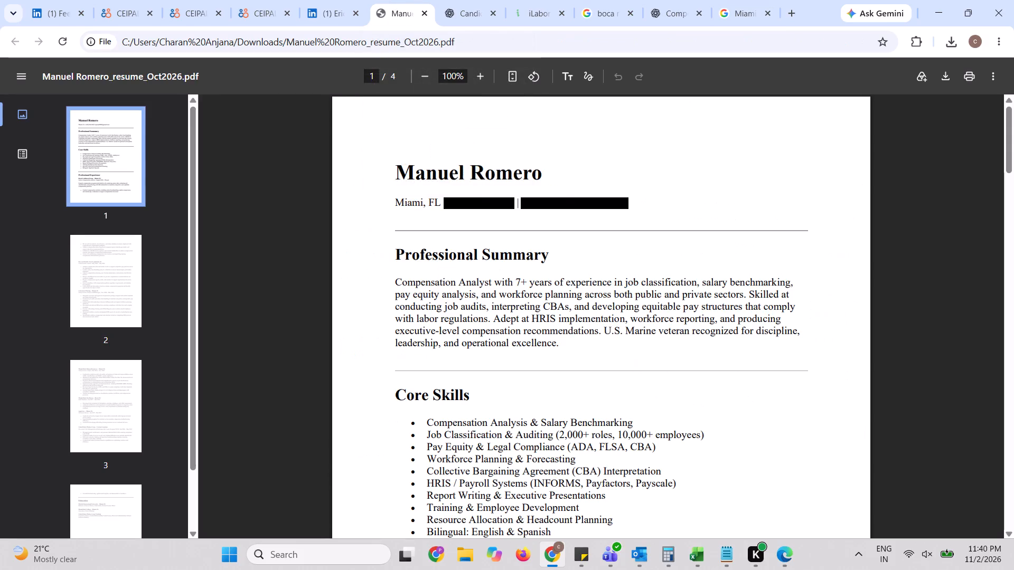
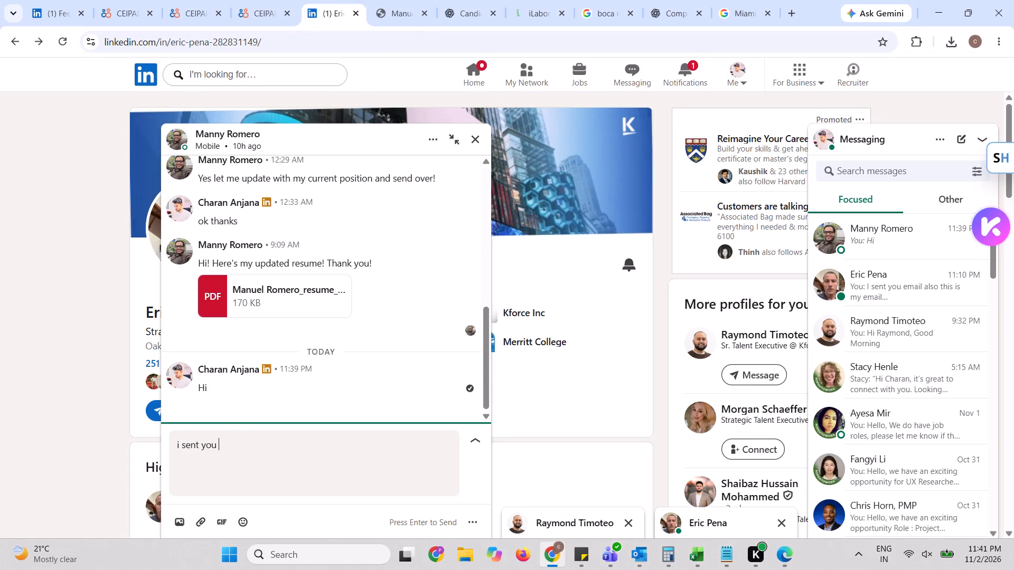
# Send the candidate "i sent you JD" and a follow-up message "please check if this is going to work for you?" in the open chat.
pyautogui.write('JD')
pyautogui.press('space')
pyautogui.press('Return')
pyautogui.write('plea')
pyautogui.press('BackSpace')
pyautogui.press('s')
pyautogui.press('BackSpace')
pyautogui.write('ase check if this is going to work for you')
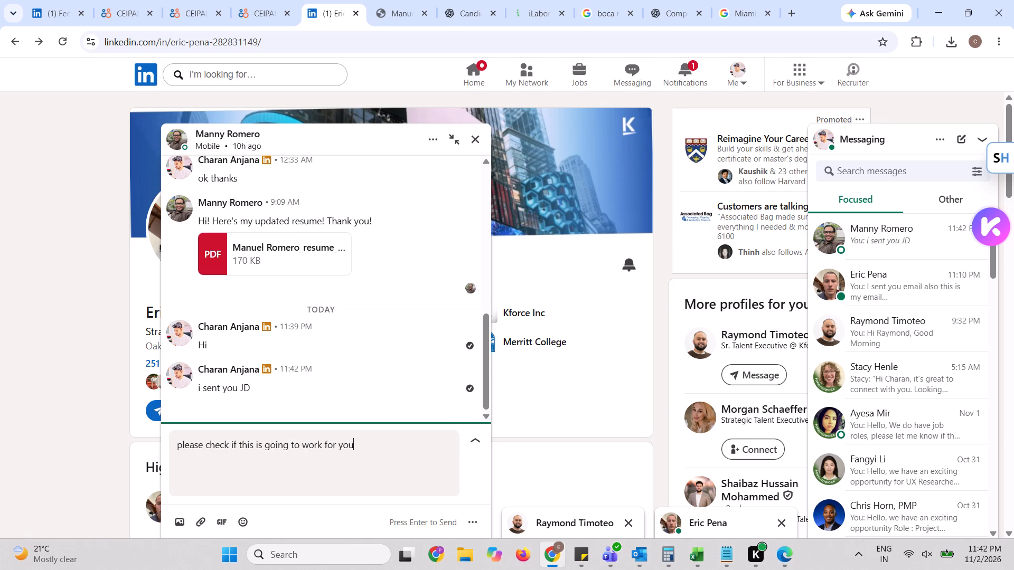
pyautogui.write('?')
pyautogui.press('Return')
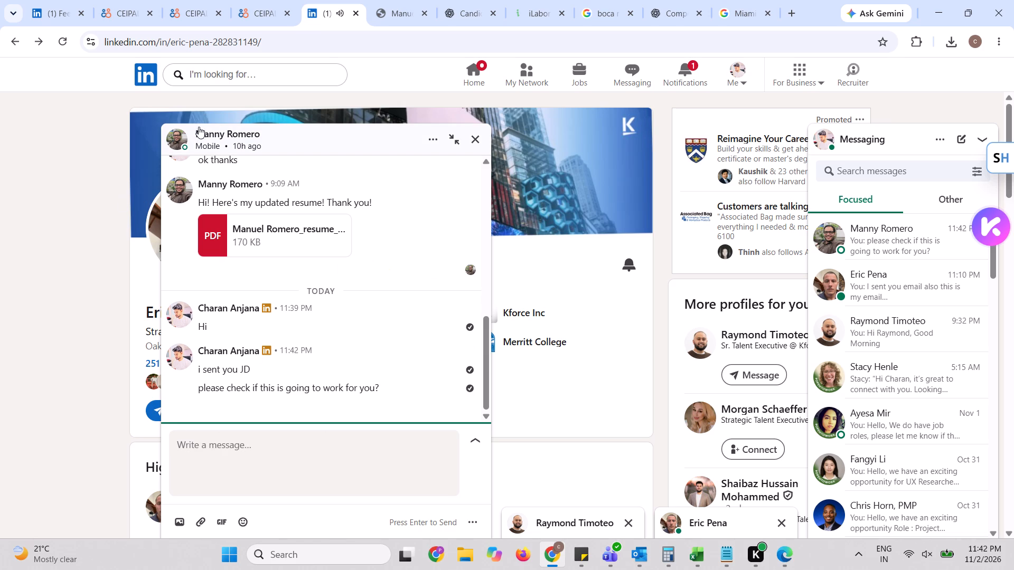
# Open the Compensation Analyst candidate's LinkedIn profile from the chat and review the Experience section.
pyautogui.click(202, 132)
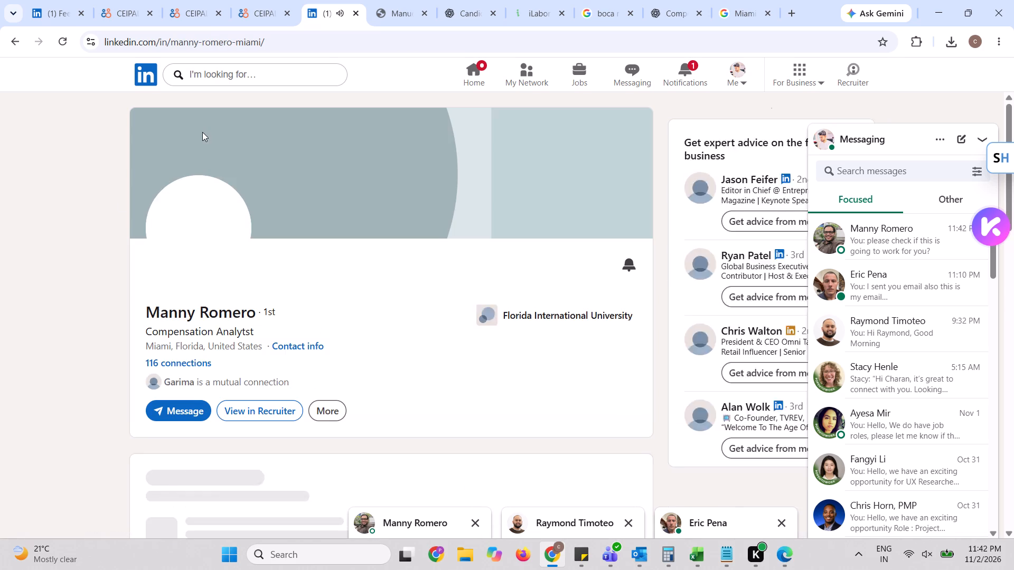
pyautogui.scroll(-3, 135, 218)
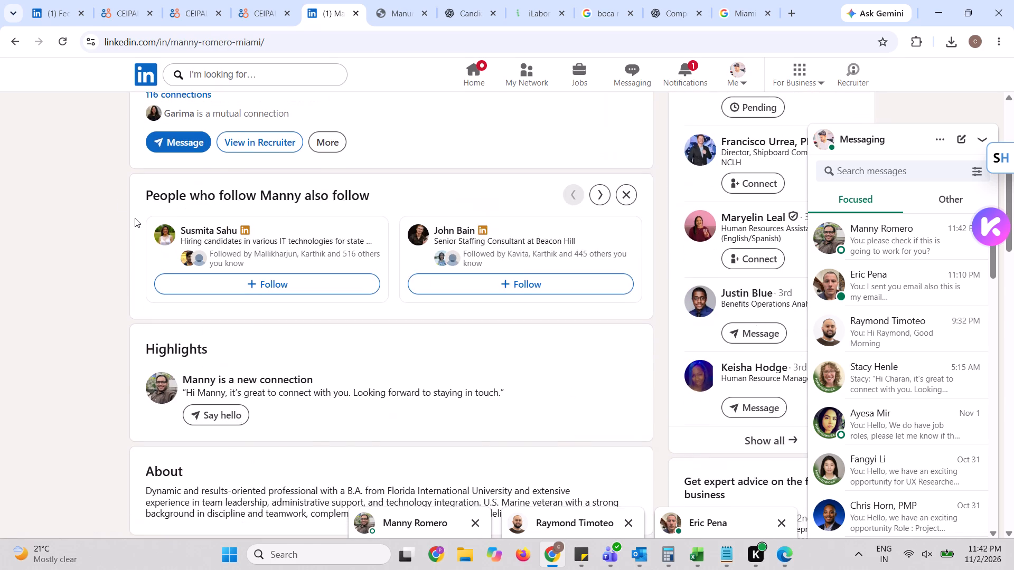
pyautogui.scroll(-4, 135, 218)
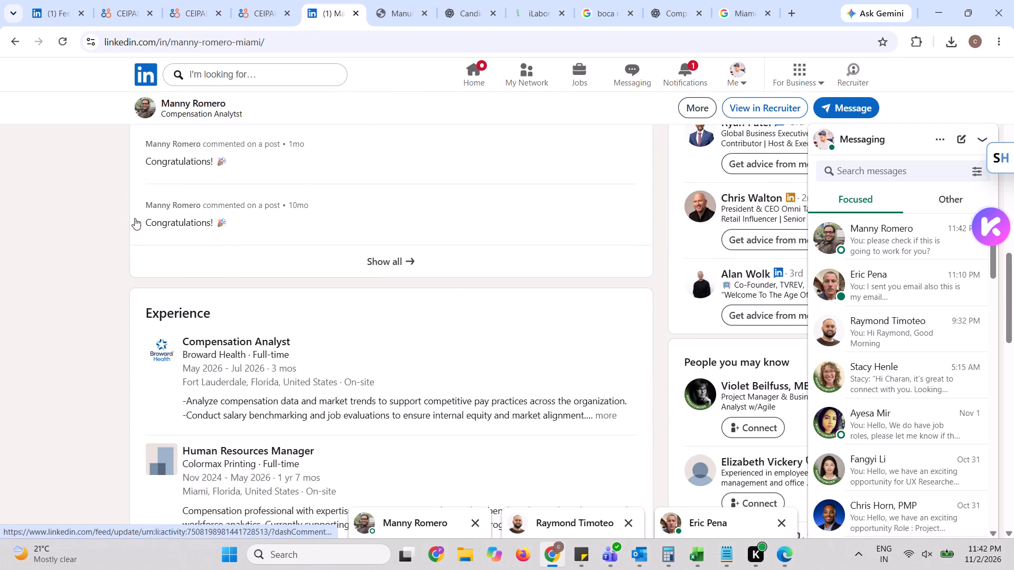
pyautogui.scroll(-1, 135, 218)
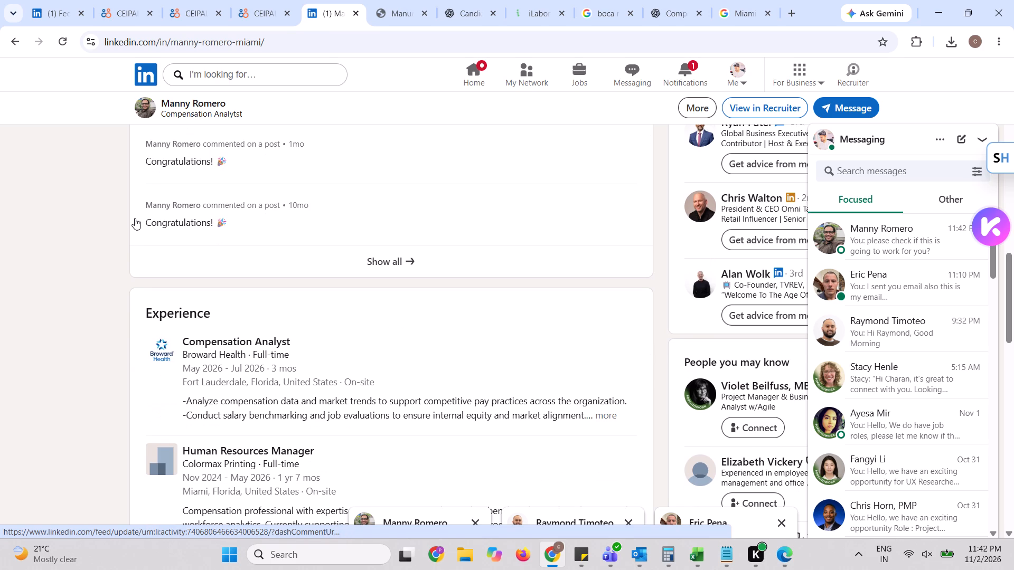
pyautogui.scroll(-1, 135, 218)
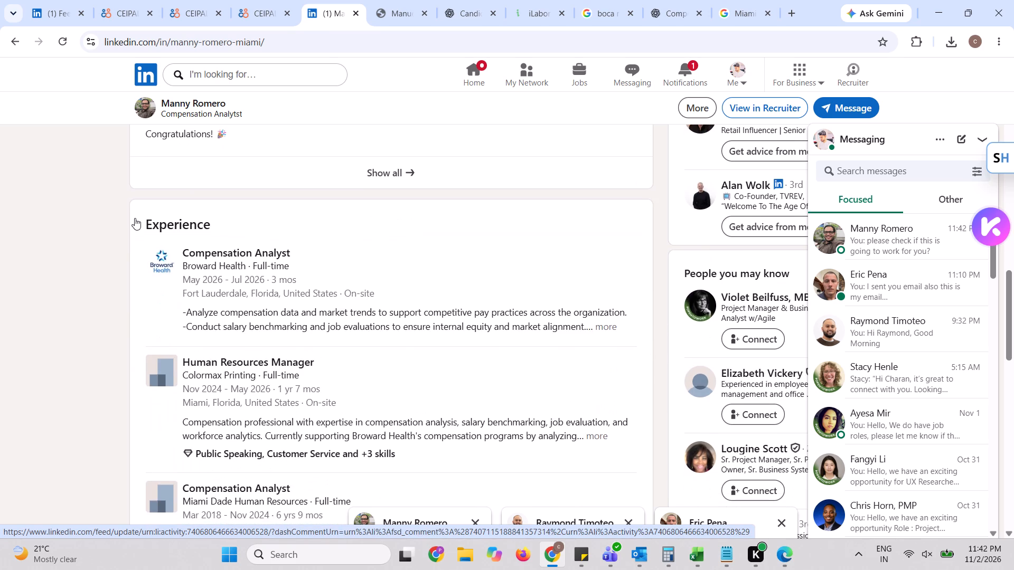
pyautogui.scroll(-1, 135, 218)
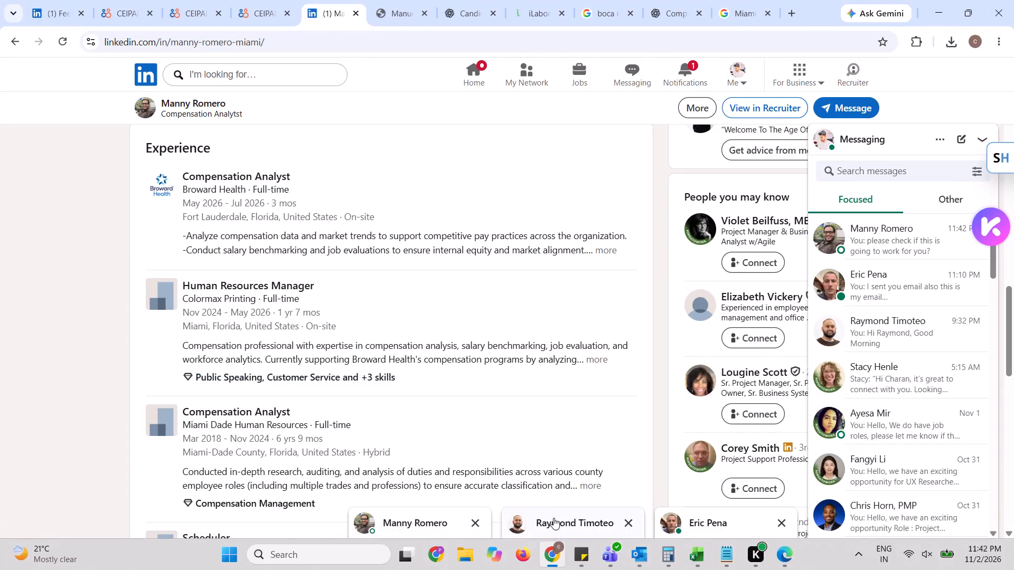
# Reopen the candidate's LinkedIn chat and switch to the candidate's October 2026 resume PDF.
pyautogui.click(922, 240)
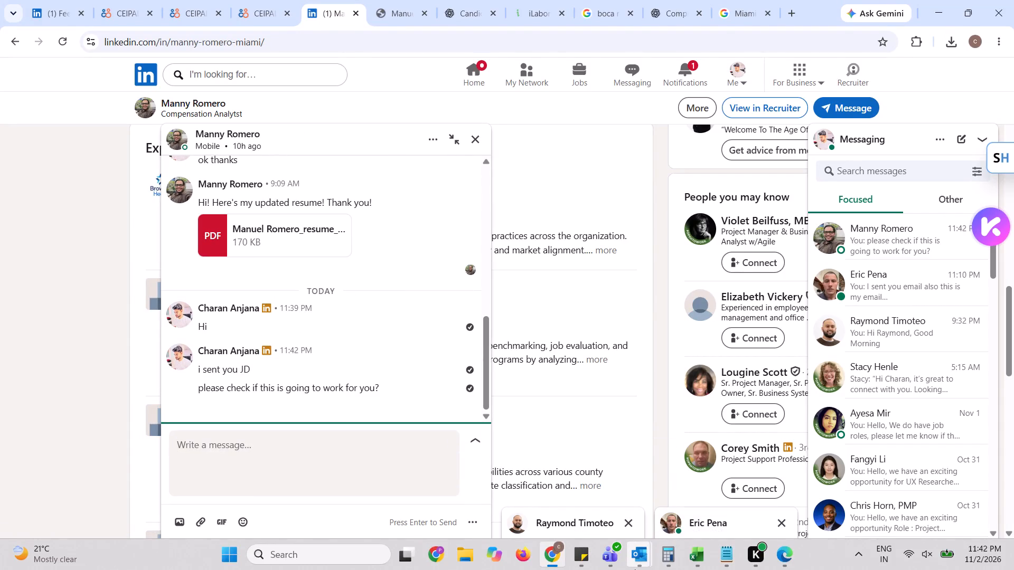
pyautogui.click(390, 0)
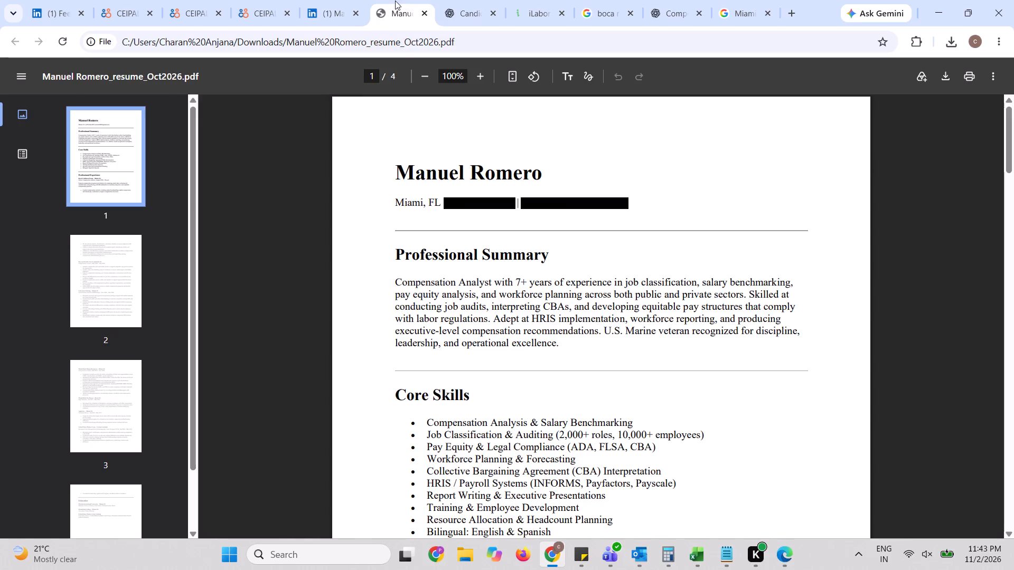
pyautogui.click(348, 0)
pyautogui.click(380, 0)
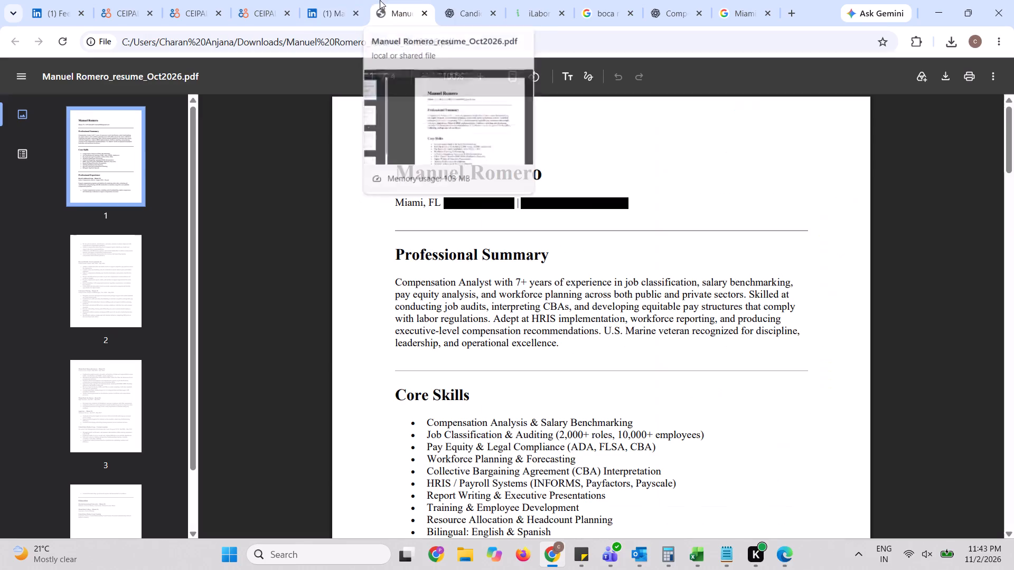
# Copy the word "Compensation" from the resume's Professional Summary and search the LinkedIn messages for it.
pyautogui.doubleClick(422, 276)
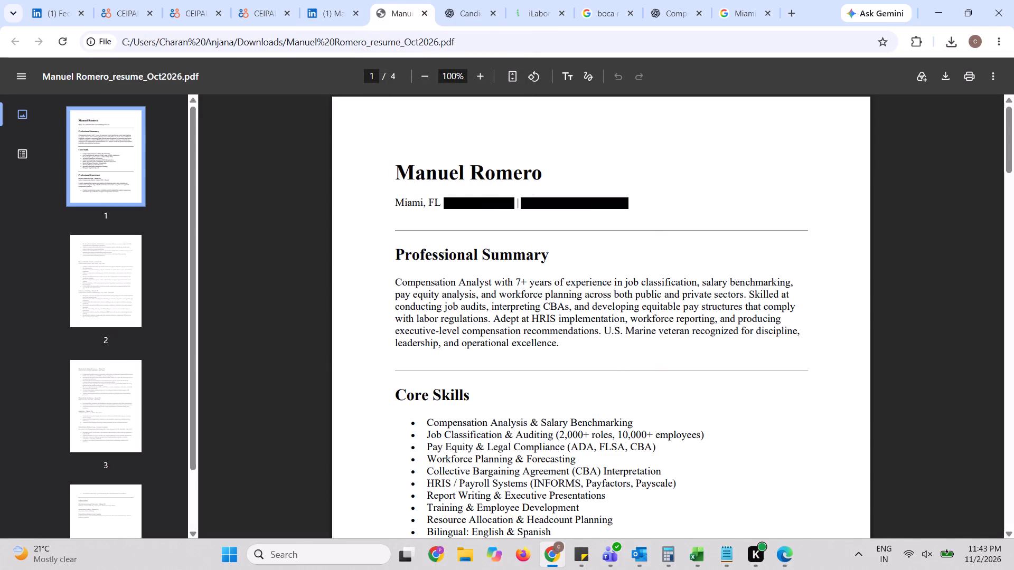
pyautogui.hotkey('ctrl', 'x')
pyautogui.hotkey('ctrl', 'c')
pyautogui.hotkey('ctrl', 'c')
pyautogui.hotkey('ctrl', 'c')
pyautogui.click(317, 2)
pyautogui.click(915, 167)
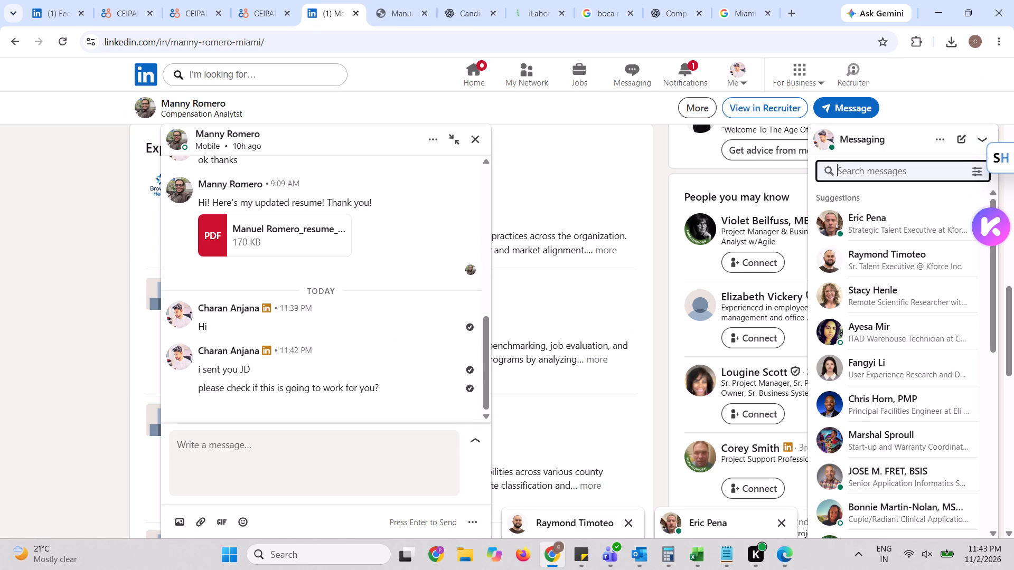
pyautogui.hotkey('ctrl', 'v')
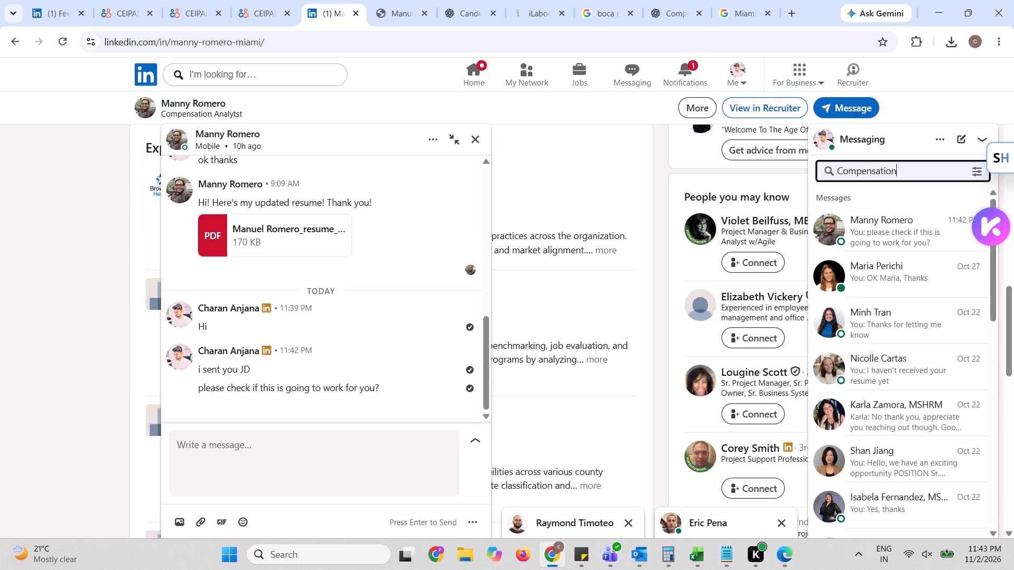
# View the Education section on page 4 of the candidate's resume PDF.
pyautogui.click(390, 0)
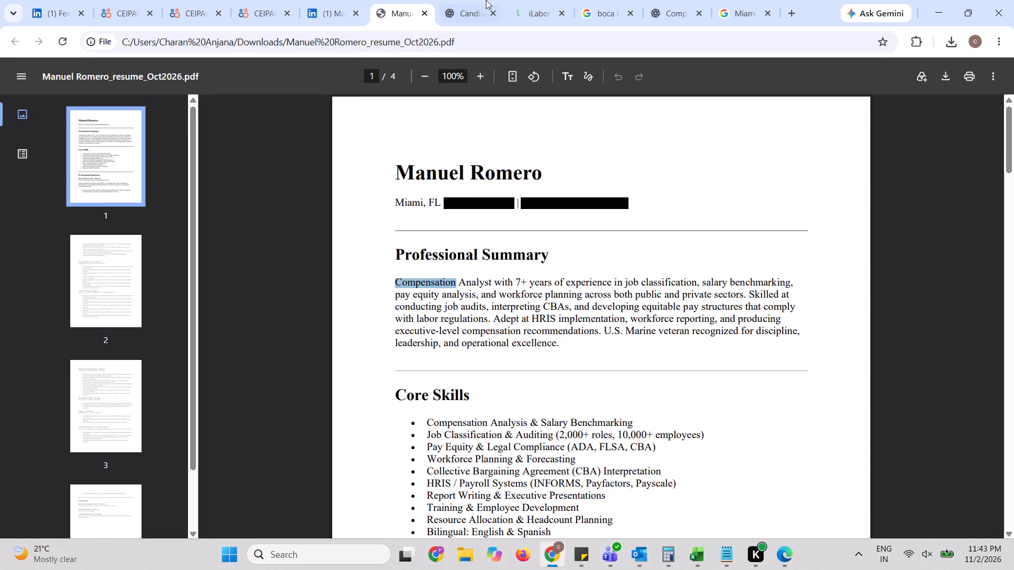
pyautogui.click(81, 519)
pyautogui.click(64, 505)
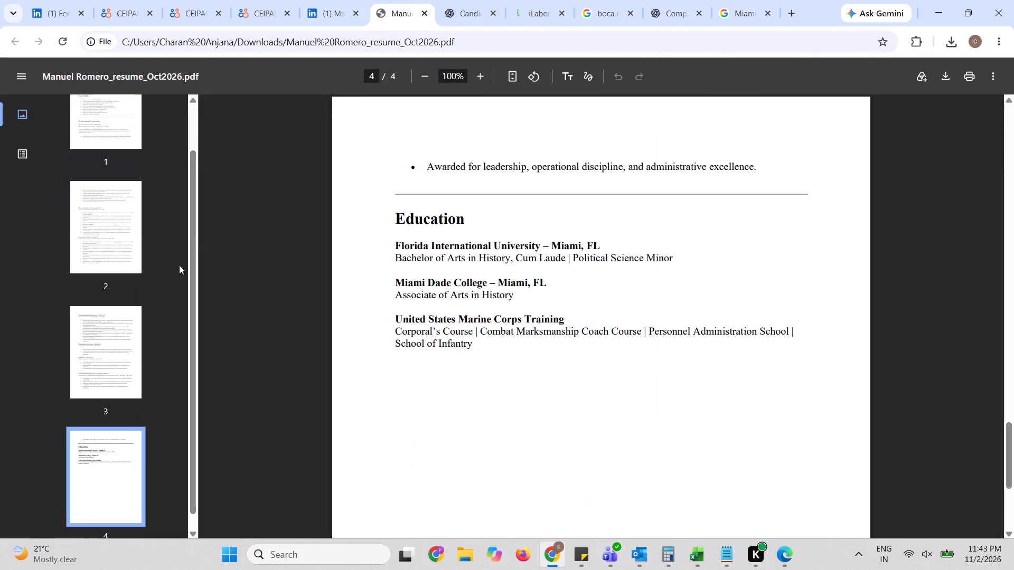
# From the LinkedIn message search, check the Oct 22 conversation ending "Thanks for letting me know" and close it.
pyautogui.click(344, 0)
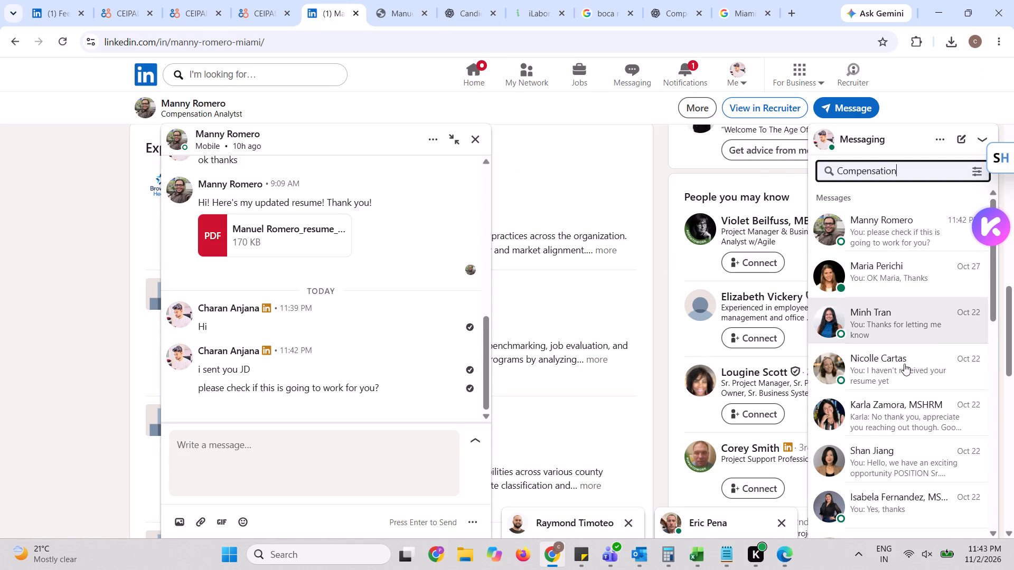
pyautogui.click(929, 330)
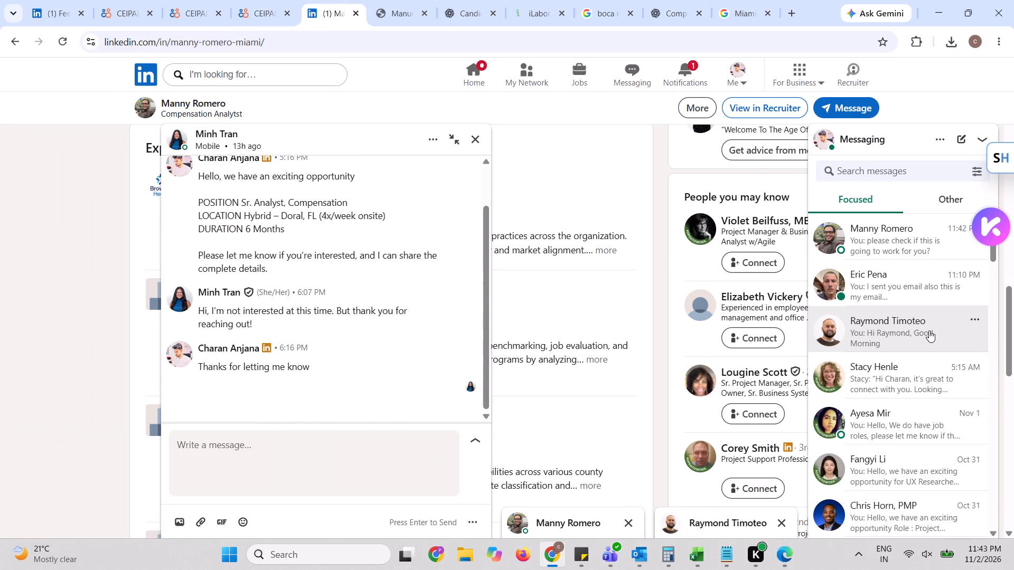
pyautogui.click(475, 139)
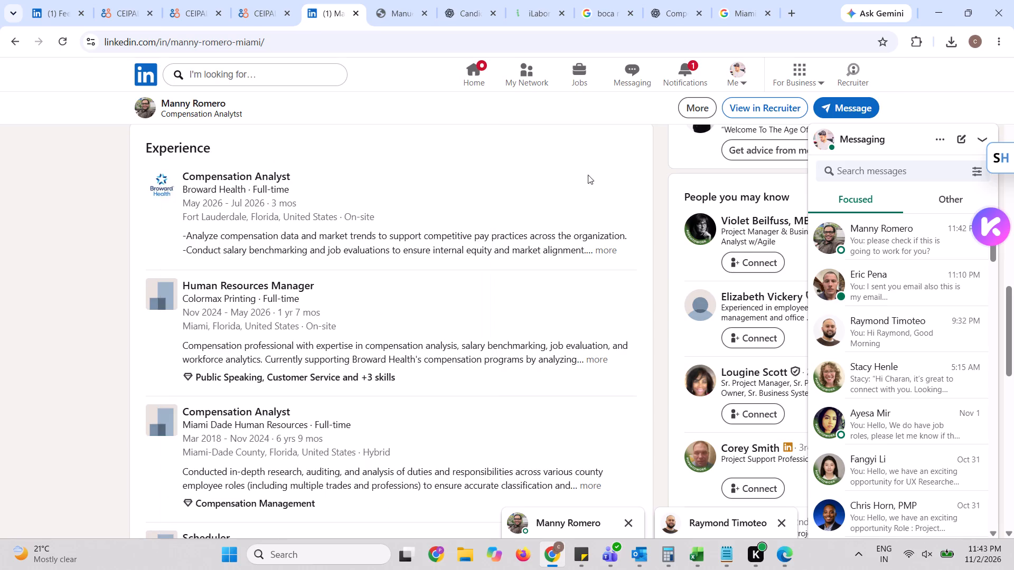
# Review the candidate's resume PDF from page 4 back to the Professional Summary on page 1.
pyautogui.click(373, 0)
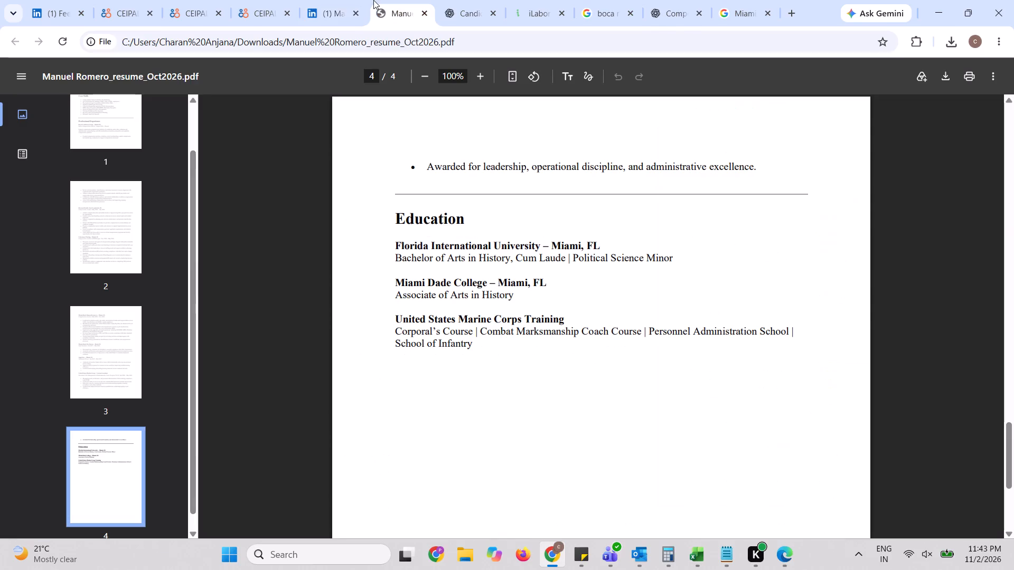
pyautogui.scroll(7, 405, 277)
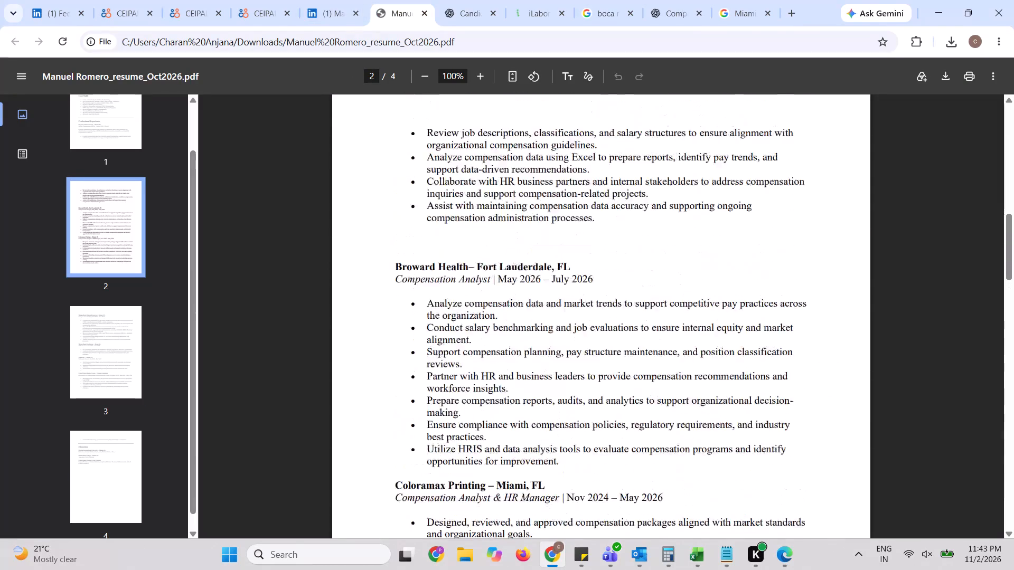
pyautogui.scroll(4, 405, 277)
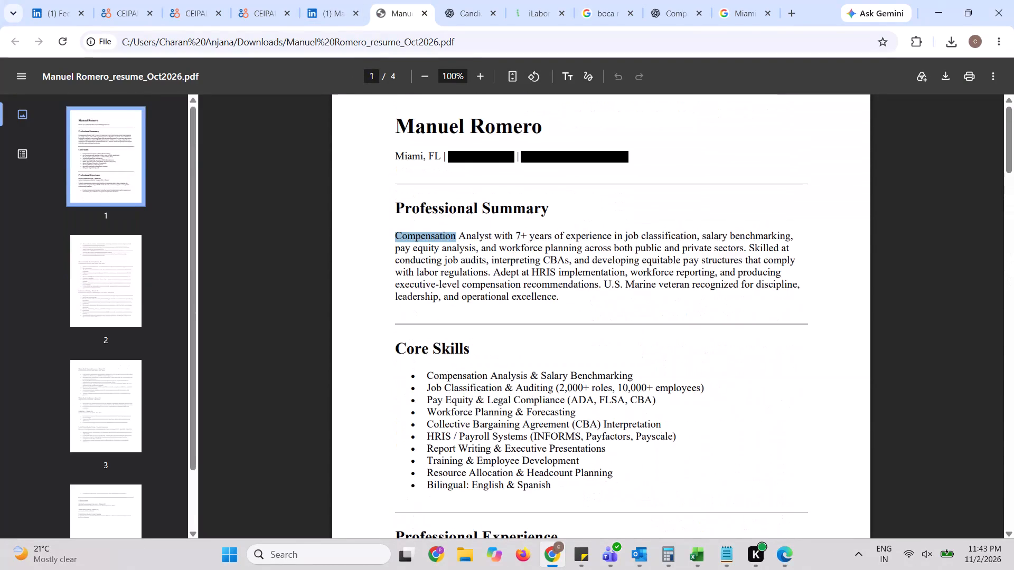
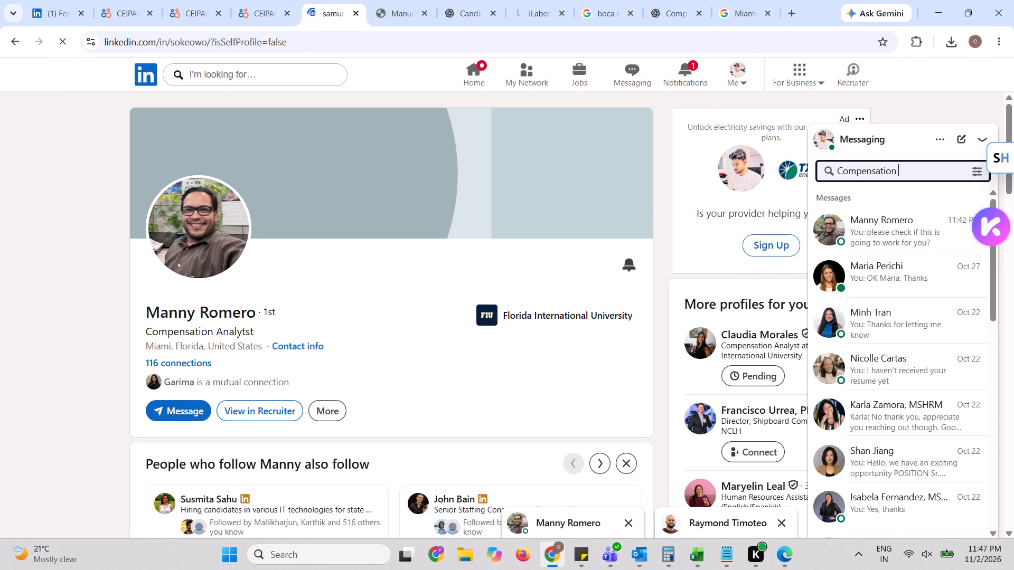
# Review the Experience section of the Dallas-based Senior Analyst's LinkedIn profile.
pyautogui.scroll(-2, 35, 386)
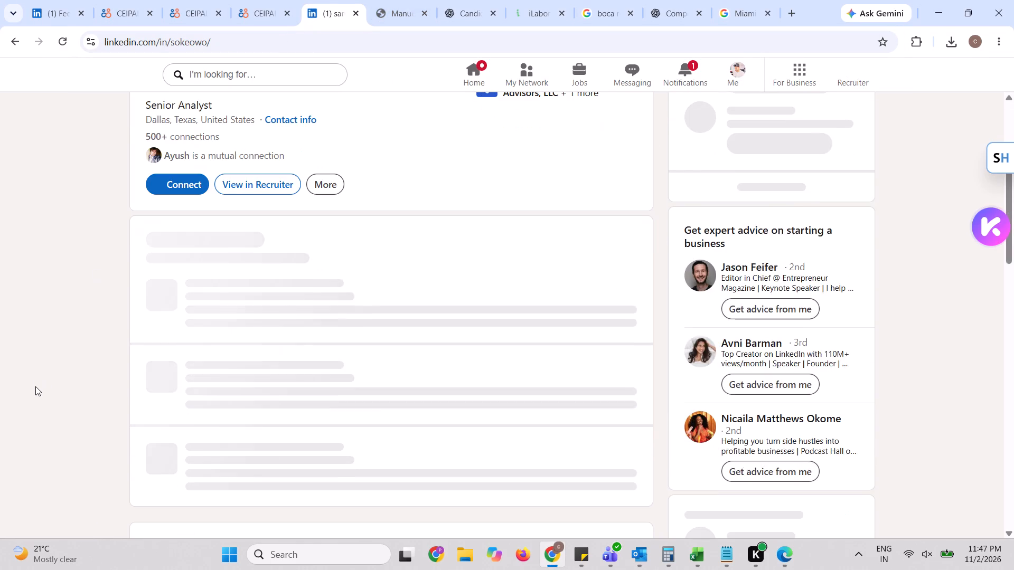
pyautogui.scroll(-3, 35, 386)
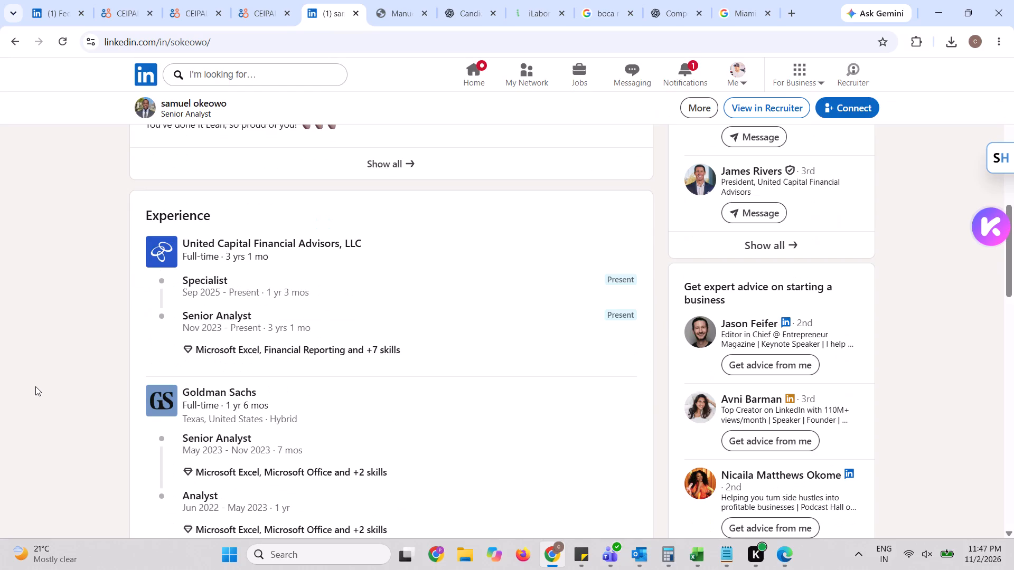
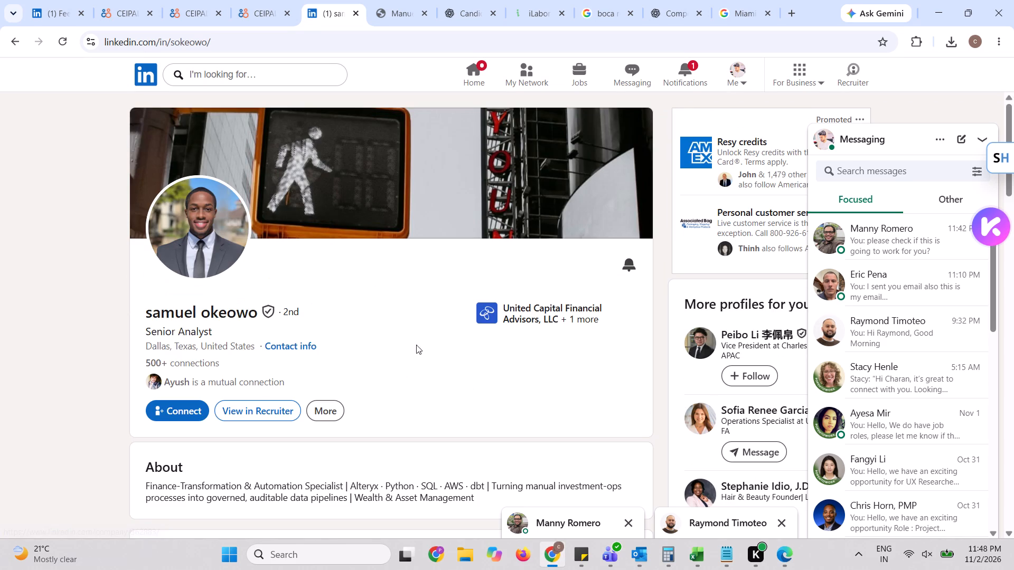
# Review the Experience section of the Senior Analyst candidate's LinkedIn profile and return to the profile header.
pyautogui.scroll(-5, 421, 355)
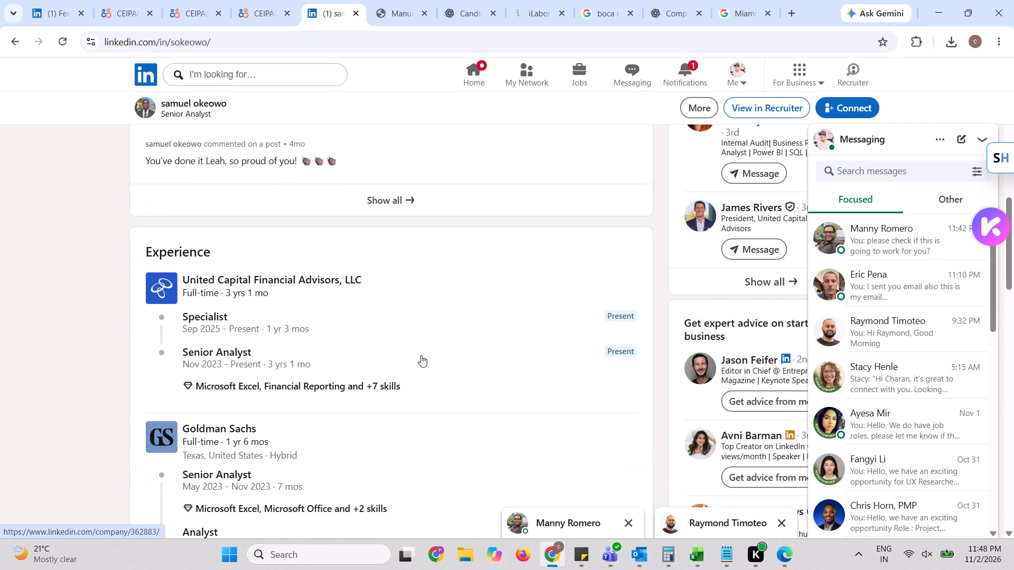
pyautogui.scroll(-3, 421, 355)
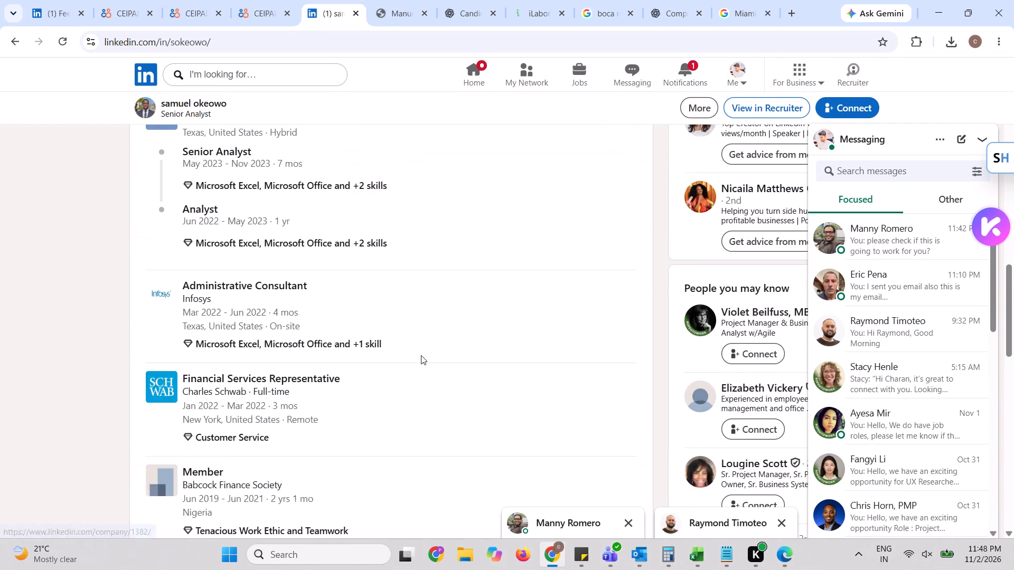
pyautogui.scroll(-2, 421, 355)
pyautogui.scroll(18, 421, 355)
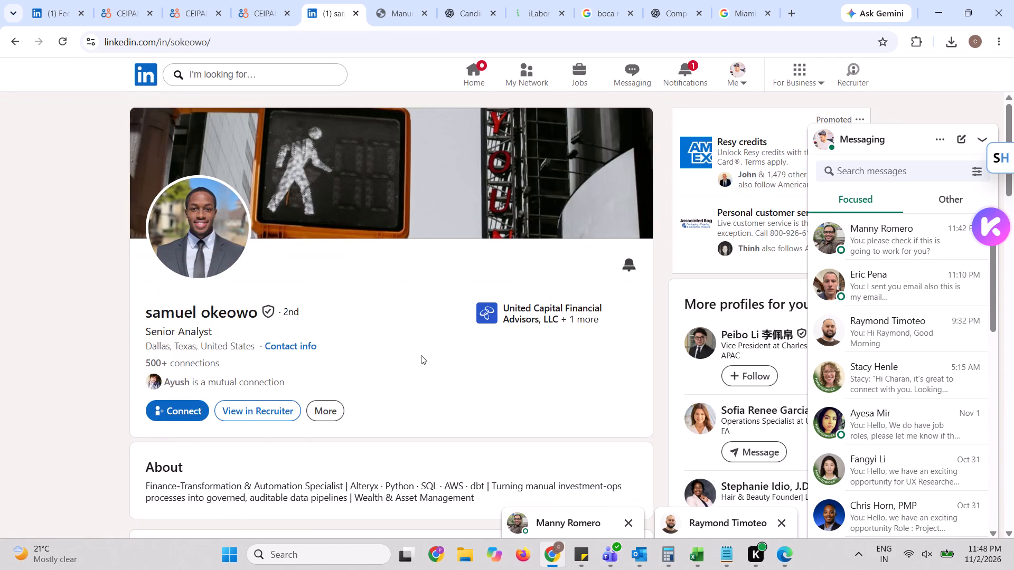
pyautogui.scroll(2, 421, 355)
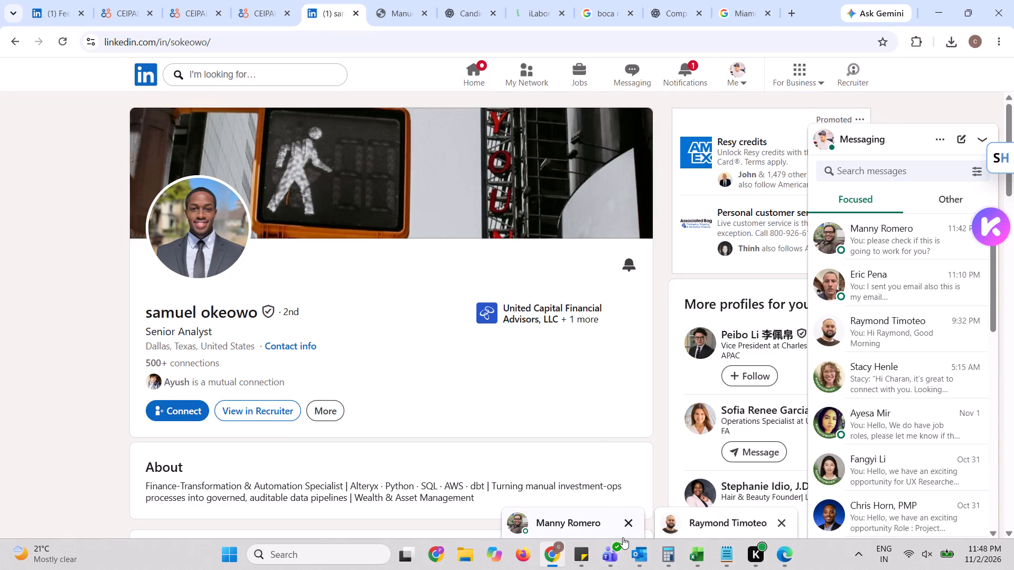
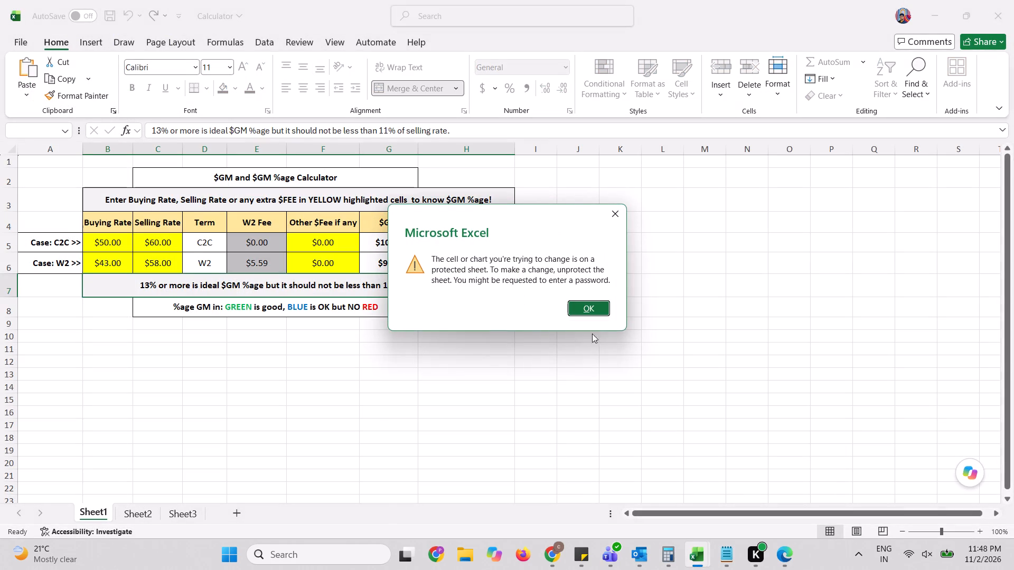
# Set the W2 case's selling rate to $42 and its buying rate to $30 in the $GM calculator.
pyautogui.click(594, 306)
pyautogui.click(157, 265)
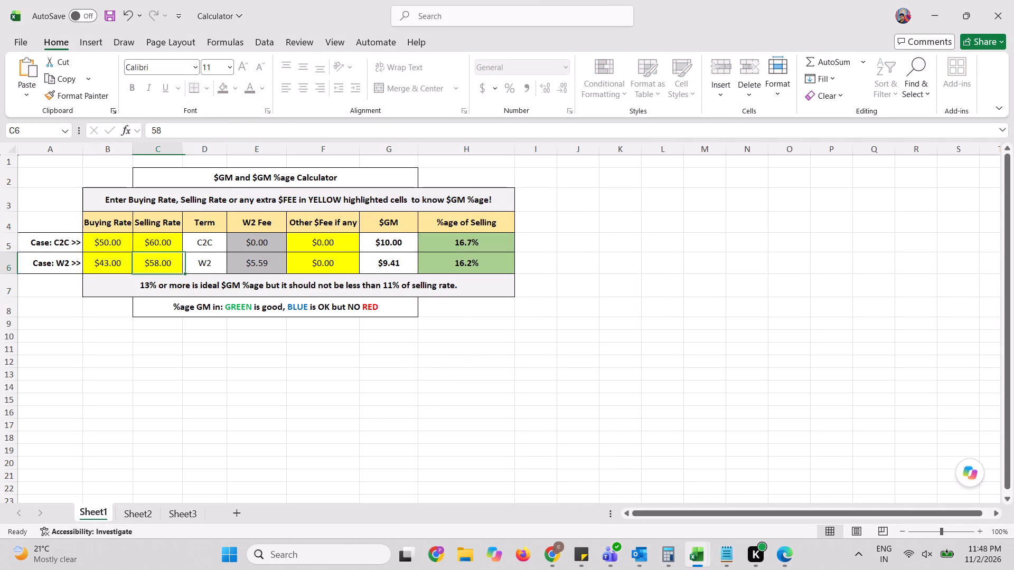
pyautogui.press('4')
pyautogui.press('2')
pyautogui.click(91, 260)
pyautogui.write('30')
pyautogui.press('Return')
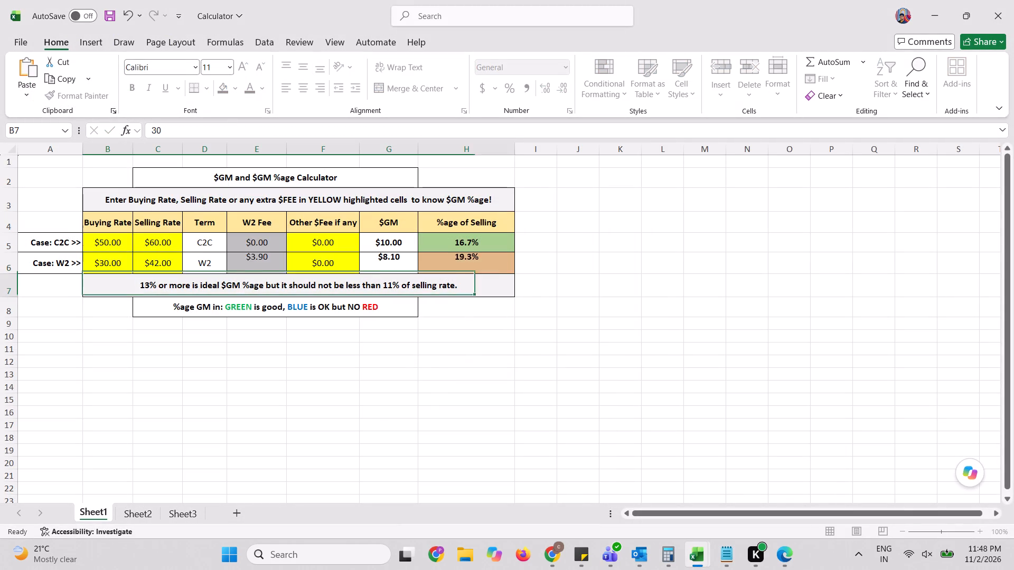
# Change the W2 case's buying rate to $32.
pyautogui.click(105, 260)
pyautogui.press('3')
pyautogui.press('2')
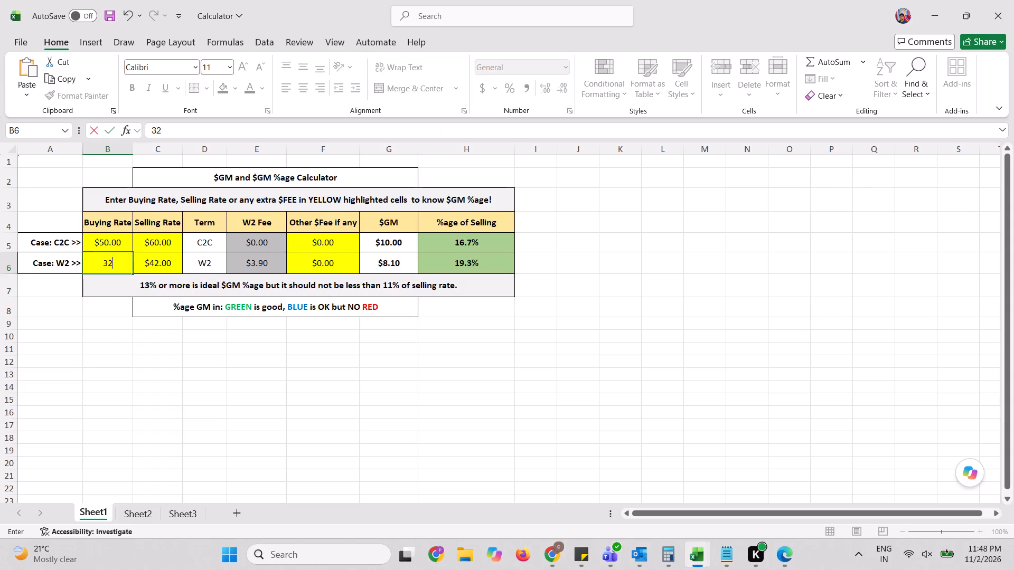
pyautogui.press('Return')
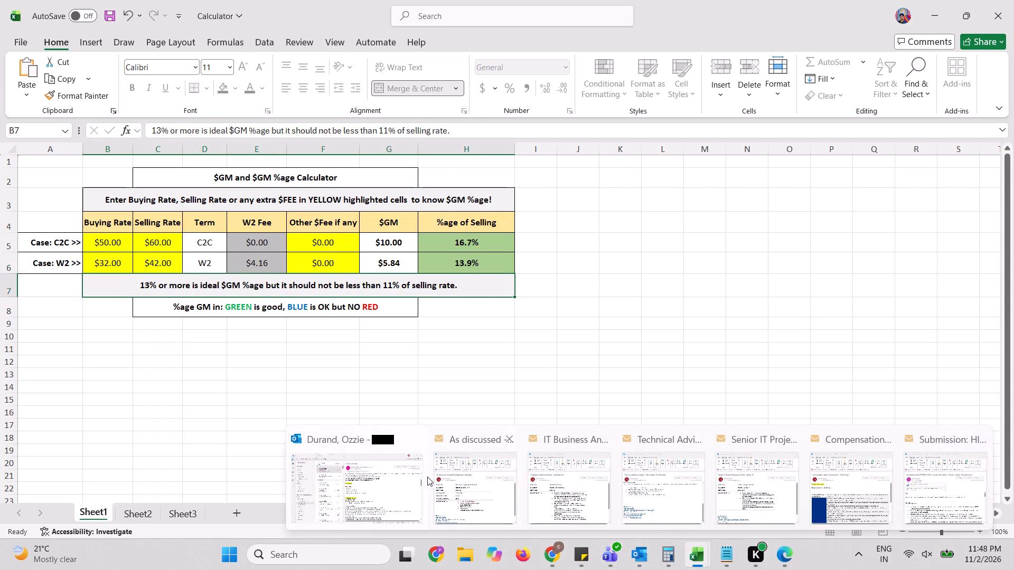
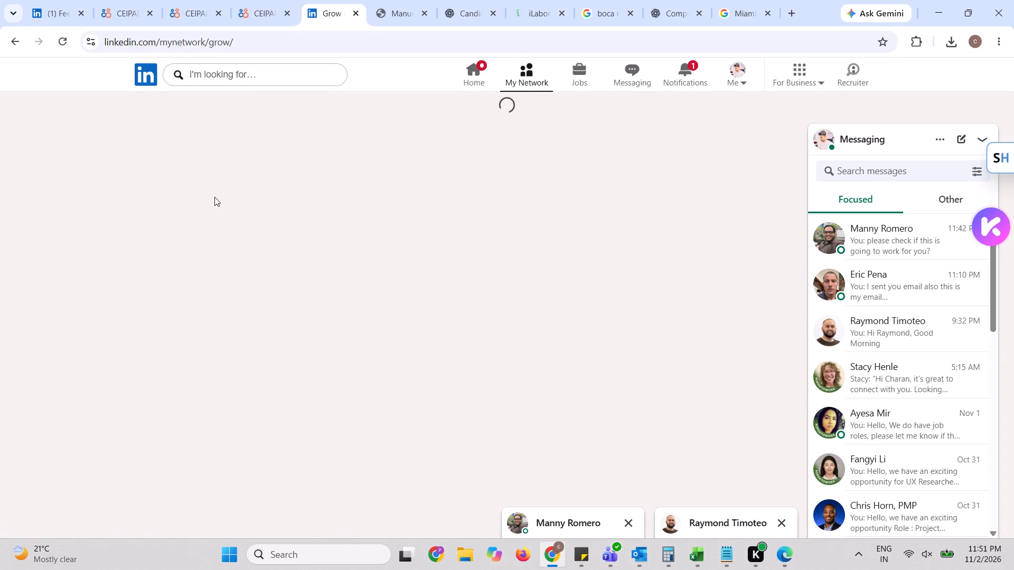
# From the LinkedIn connections list, open the profile of the newly connected Software System Business Analyst.
pyautogui.click(215, 154)
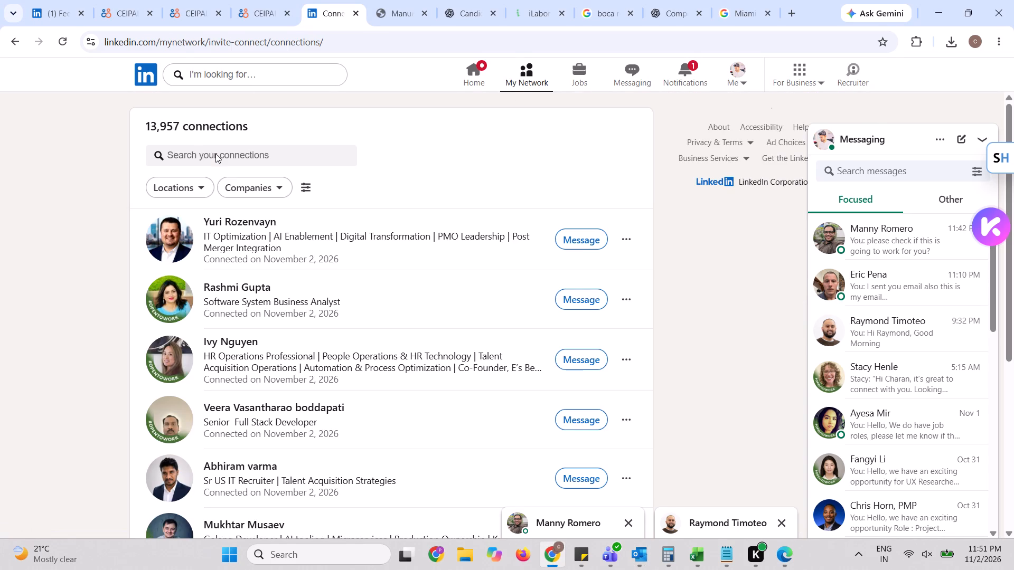
pyautogui.click(232, 276)
pyautogui.click(233, 284)
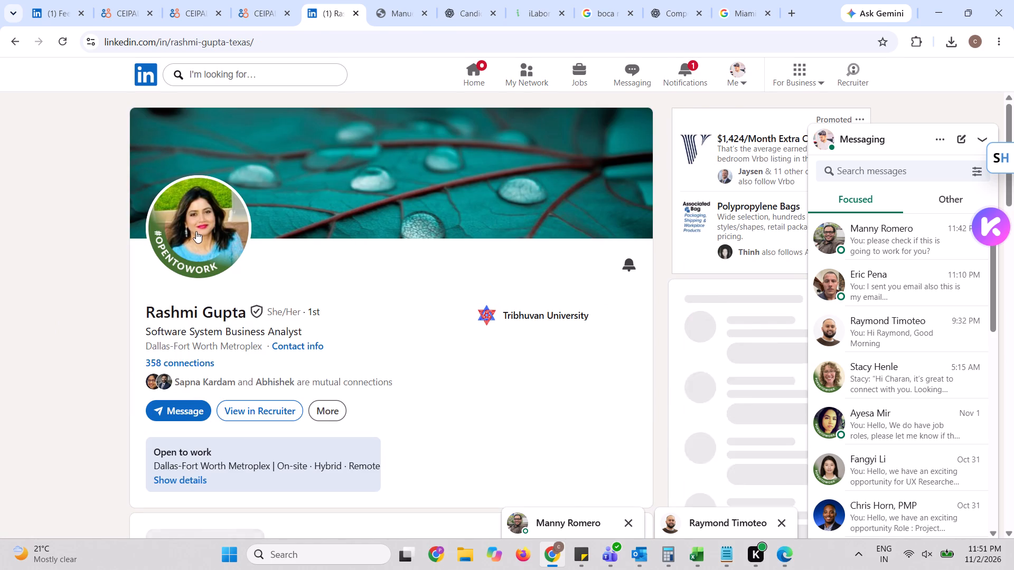
# Look through the Software System Business Analyst's LinkedIn profile down to Recommendations and show the given recommendation.
pyautogui.click(196, 230)
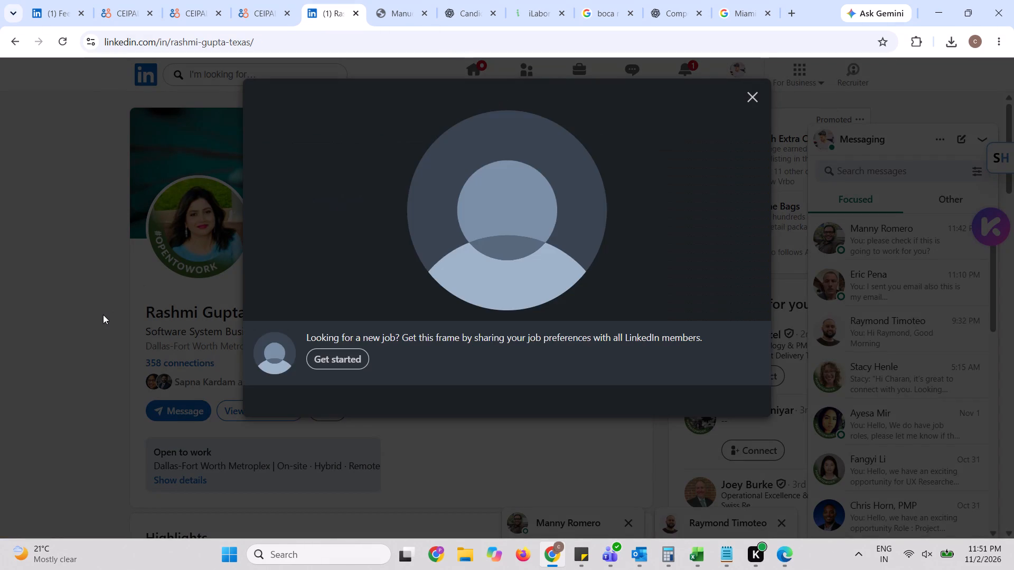
pyautogui.click(103, 315)
pyautogui.scroll(-1, 103, 315)
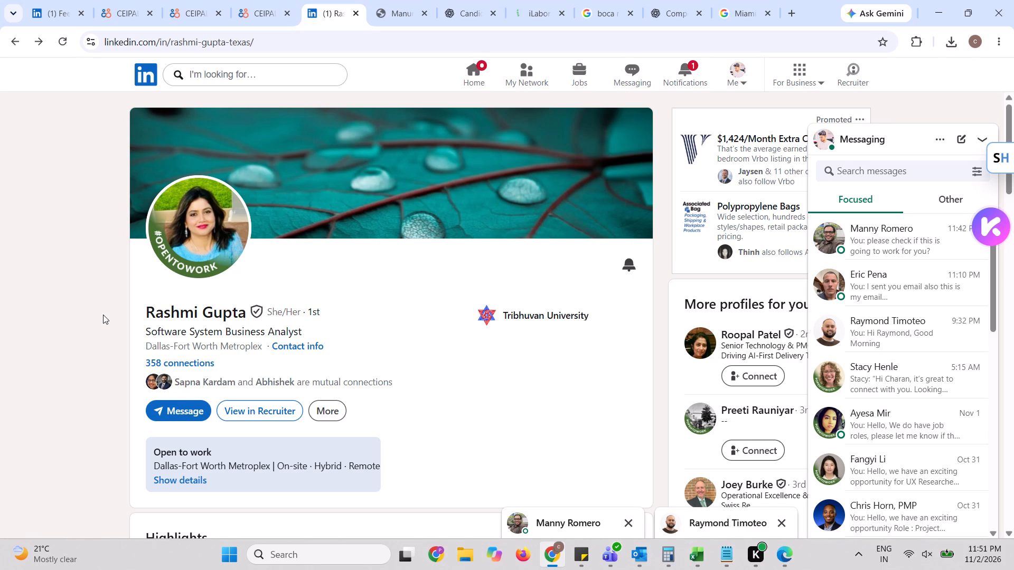
pyautogui.scroll(-13, 103, 315)
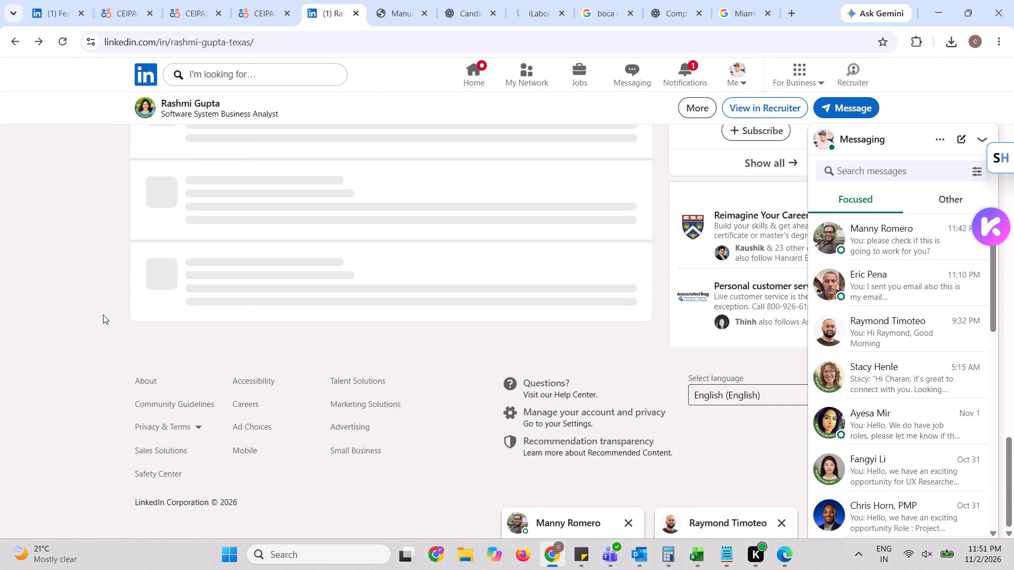
pyautogui.scroll(-4, 103, 315)
pyautogui.scroll(1, 103, 315)
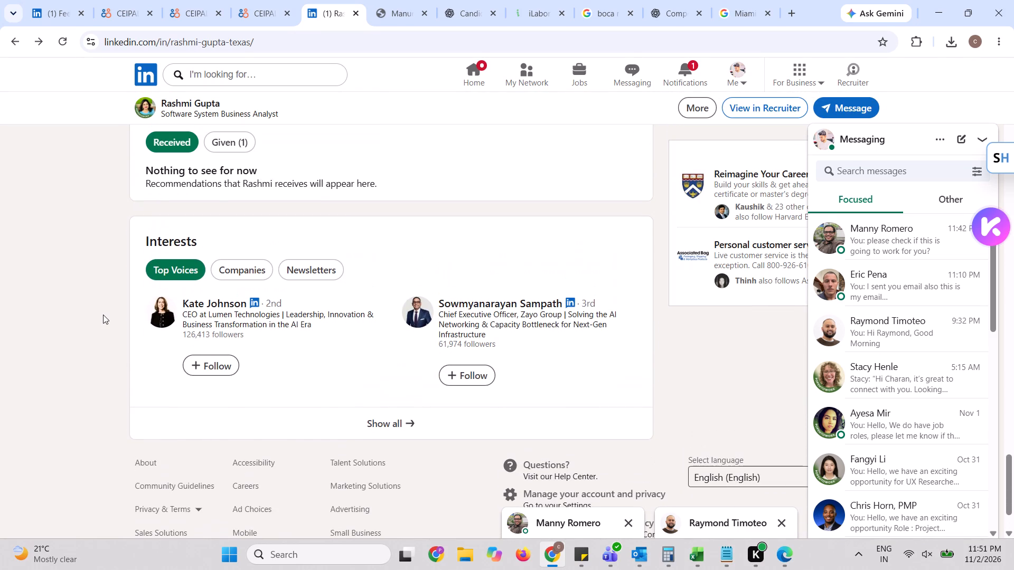
pyautogui.click(224, 146)
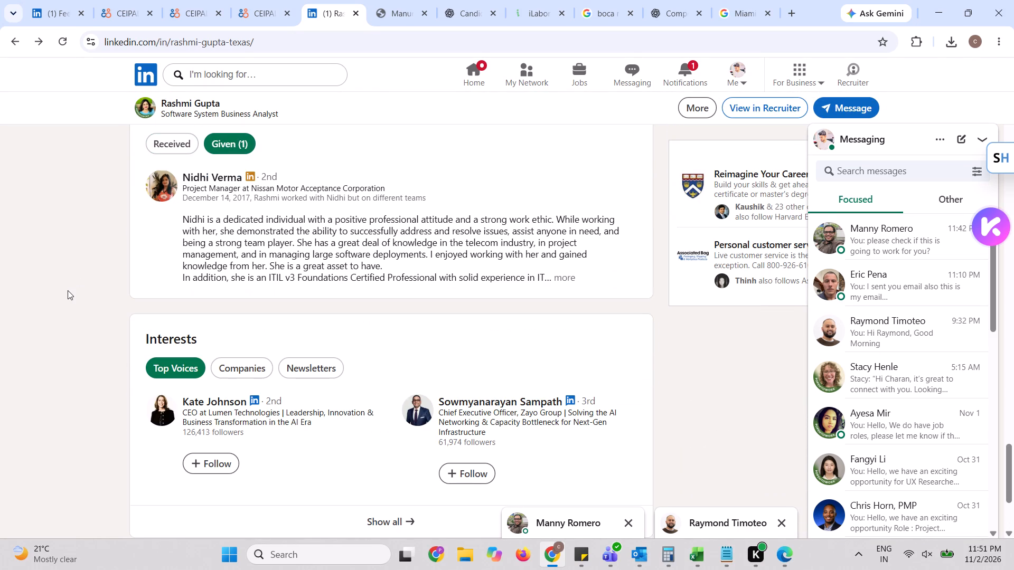
# Open the profile of the recommended Nissan Motor Acceptance Corporation project manager in a new tab and switch to it.
pyautogui.rightClick(200, 174)
pyautogui.click(256, 187)
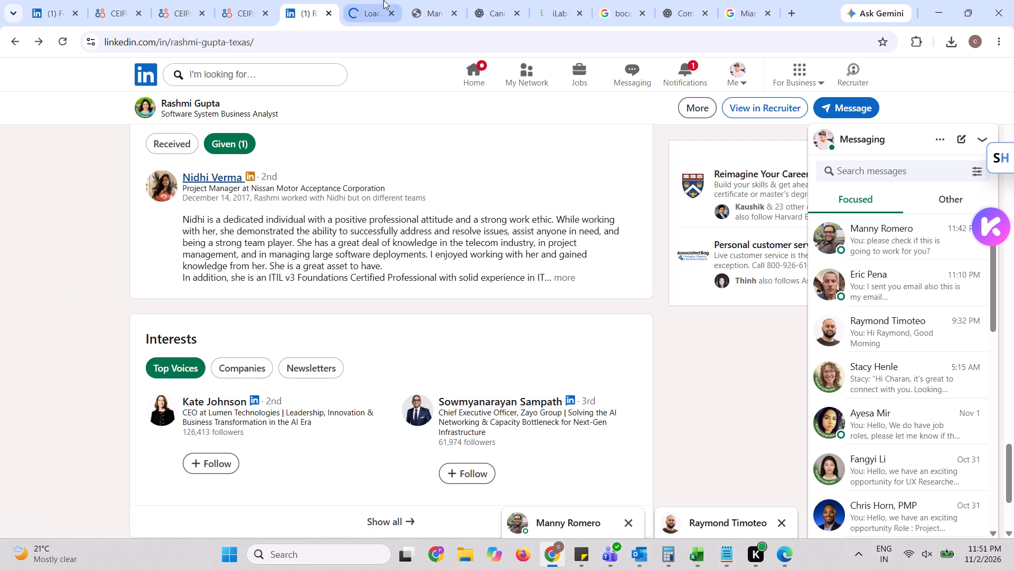
pyautogui.click(350, 0)
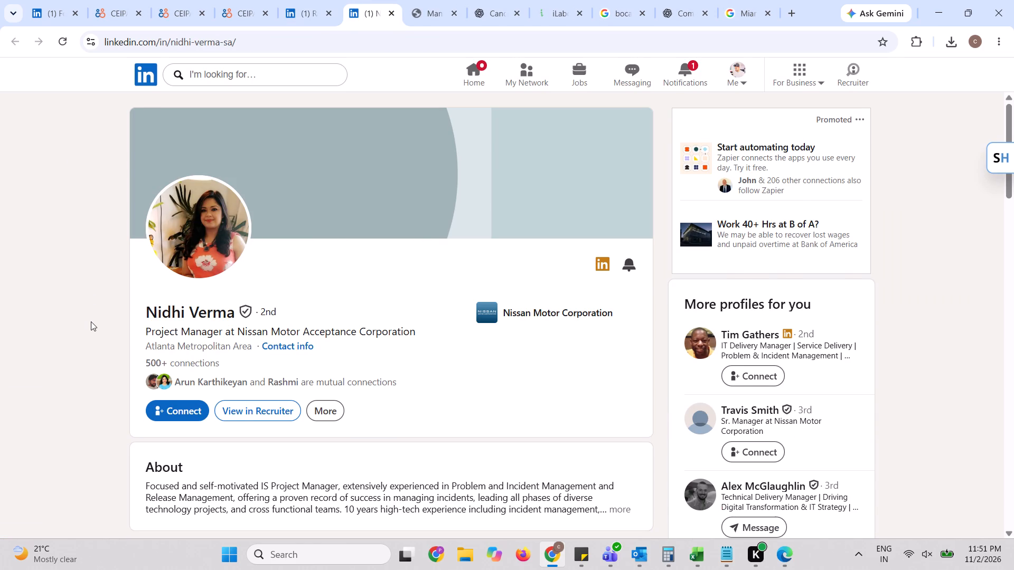
# Look over the Nissan Motor Acceptance Corporation project manager's LinkedIn profile from the headline down to the Experience section.
pyautogui.scroll(-2, 91, 294)
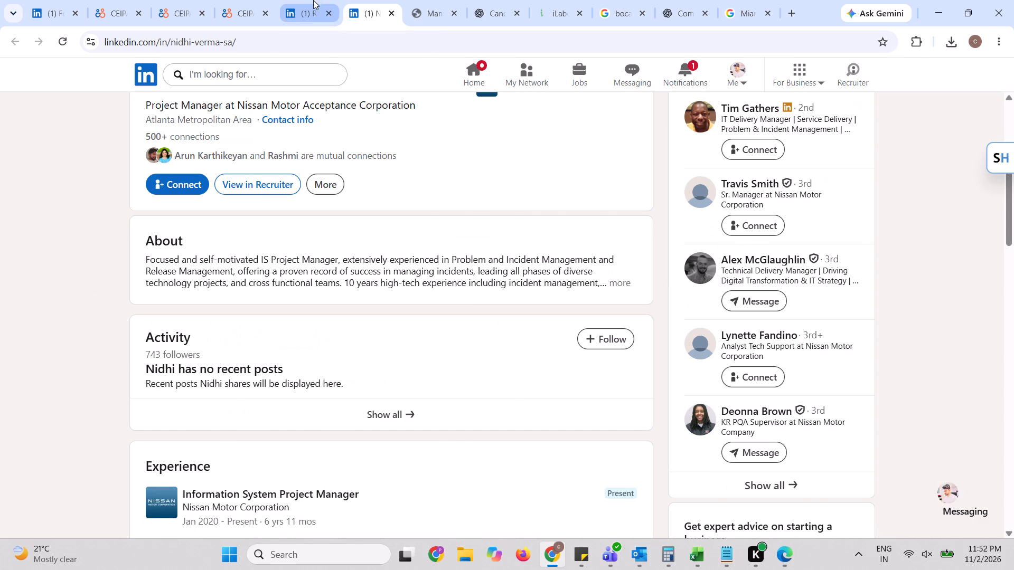
# Return to the Software System Business Analyst's LinkedIn profile and review it from Recommendations back up through certifications, education and work experience.
pyautogui.click(313, 0)
pyautogui.scroll(3, 156, 297)
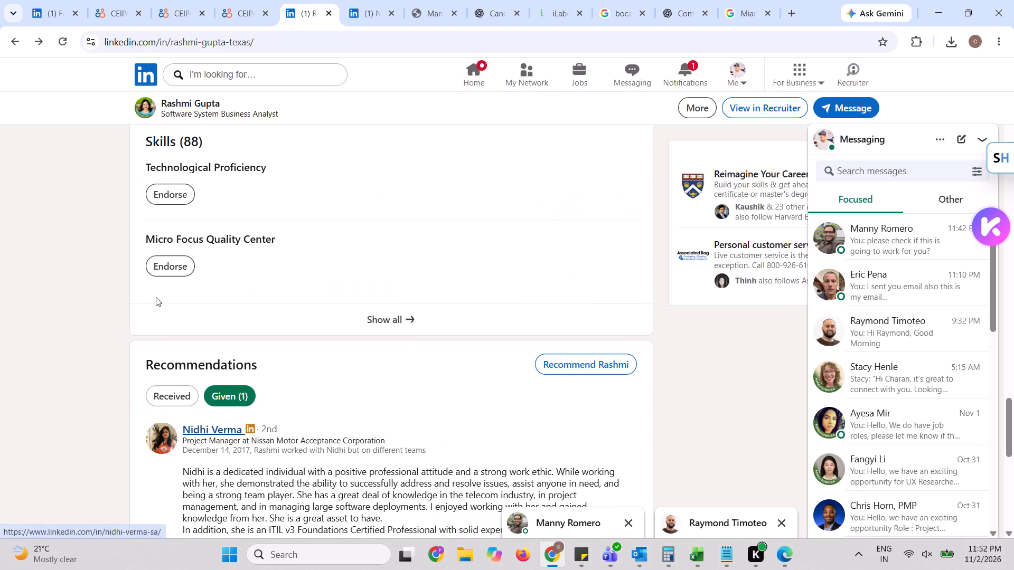
pyautogui.scroll(4, 156, 297)
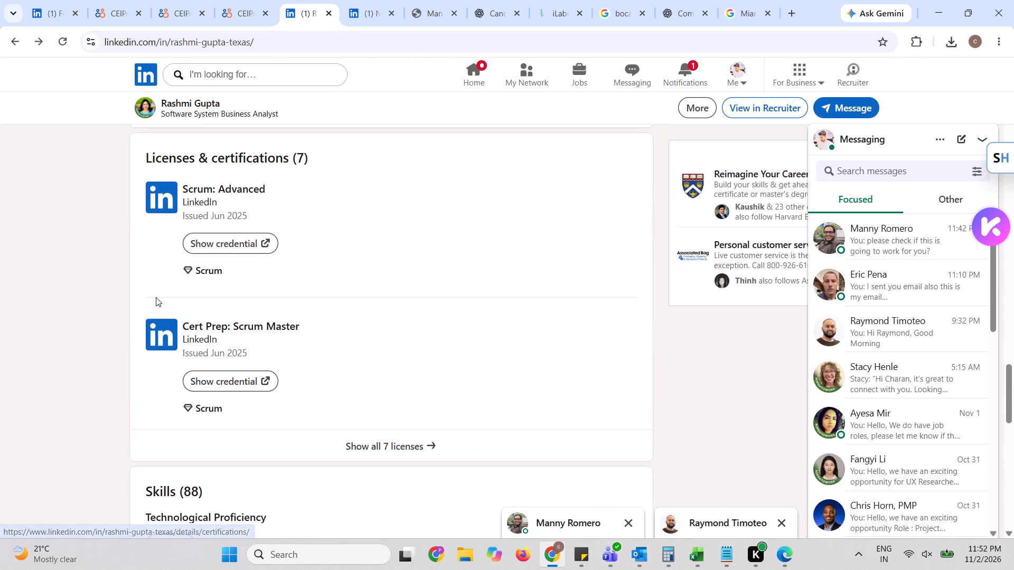
pyautogui.scroll(4, 156, 297)
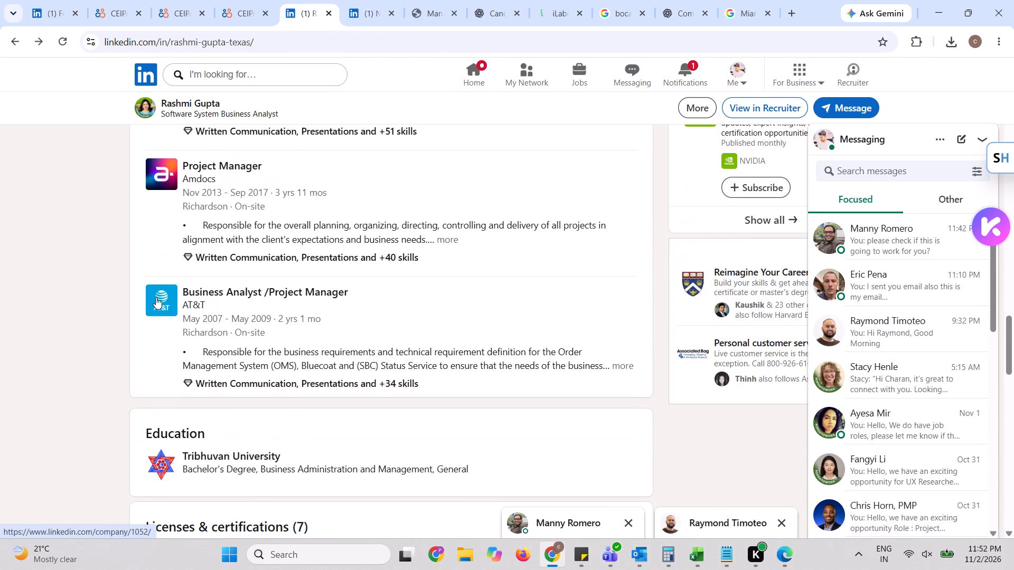
pyautogui.scroll(3, 156, 297)
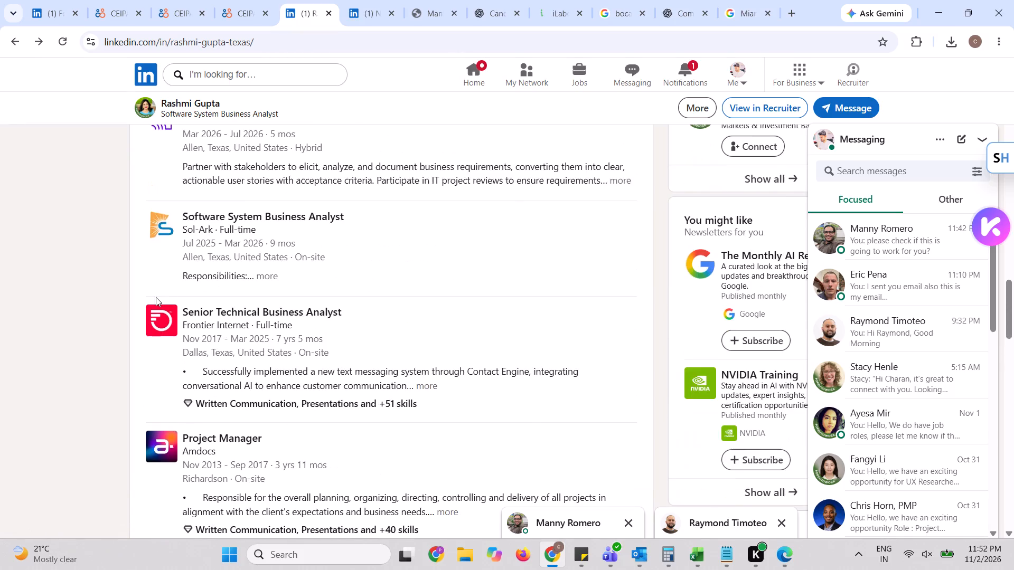
pyautogui.scroll(3, 156, 297)
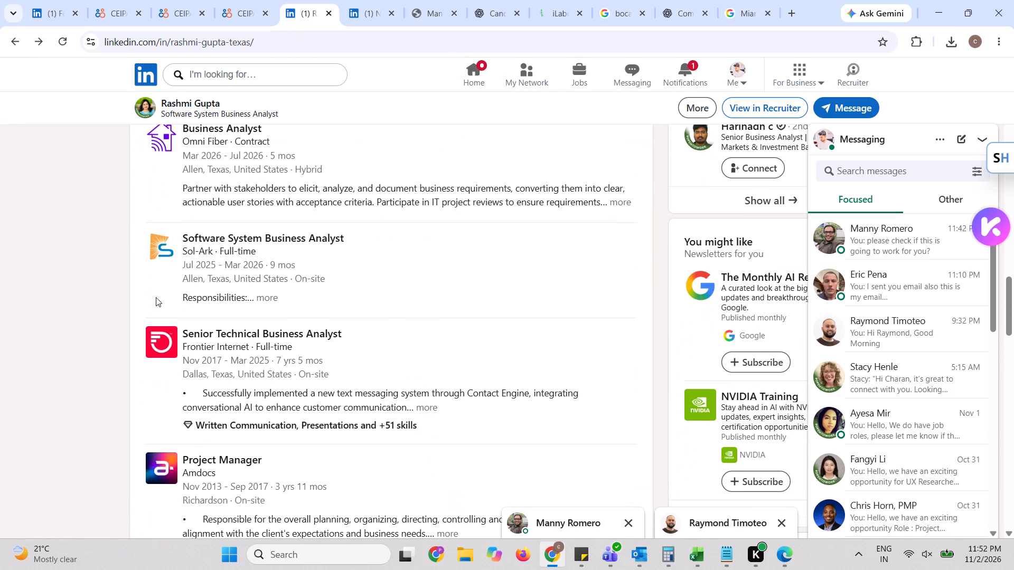
pyautogui.scroll(1, 156, 297)
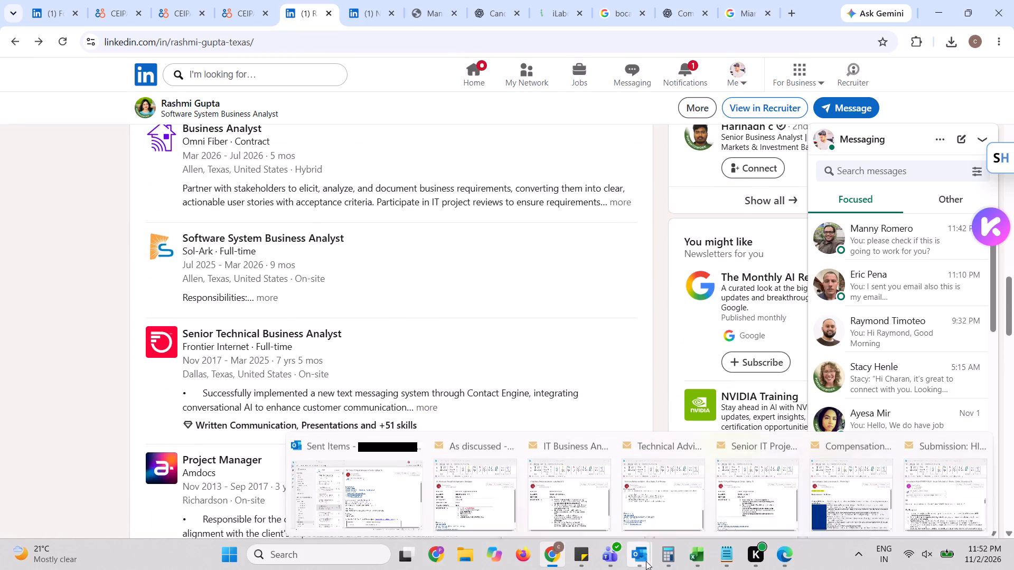
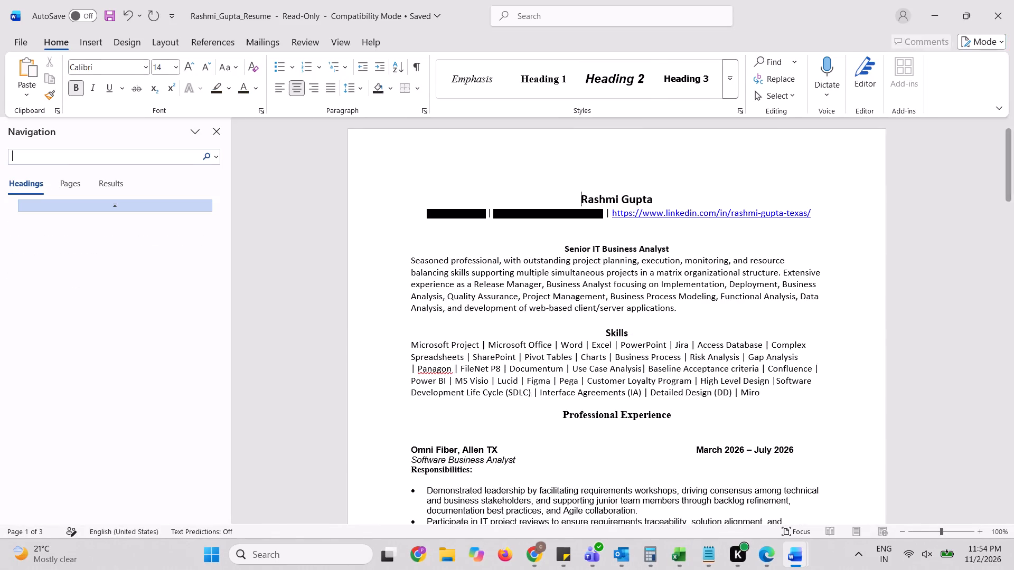
# Search the candidate's resume for "project" and examine the highlighted mentions across the skills and professional experience sections.
pyautogui.write('project')
pyautogui.scroll(-1, 622, 328)
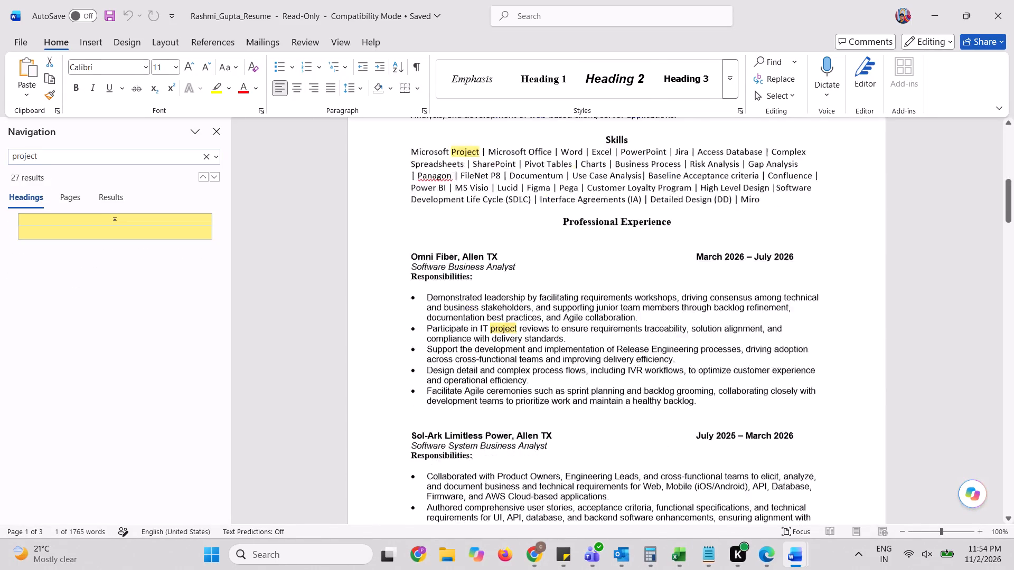
pyautogui.scroll(-2, 622, 328)
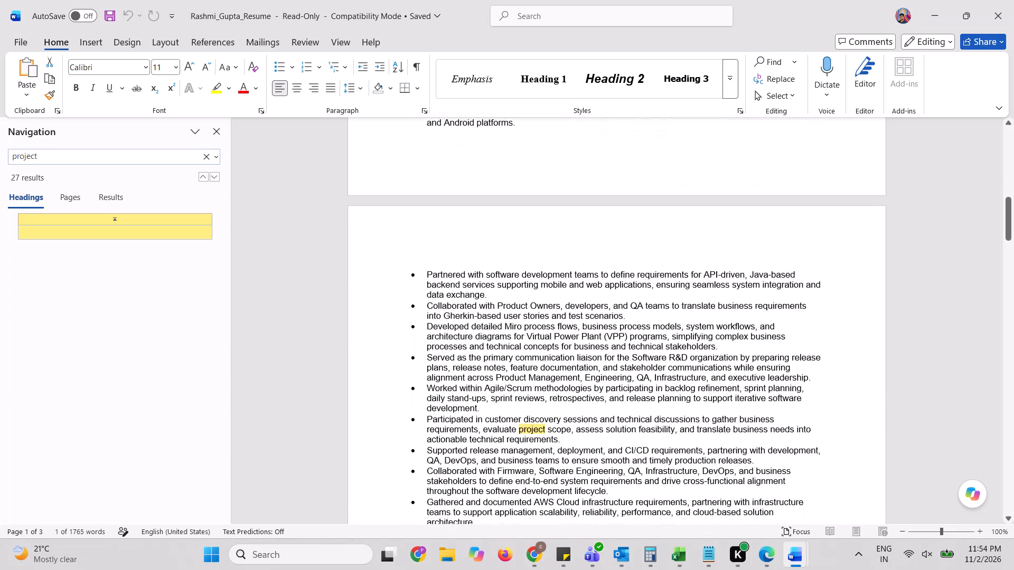
pyautogui.scroll(-3, 622, 328)
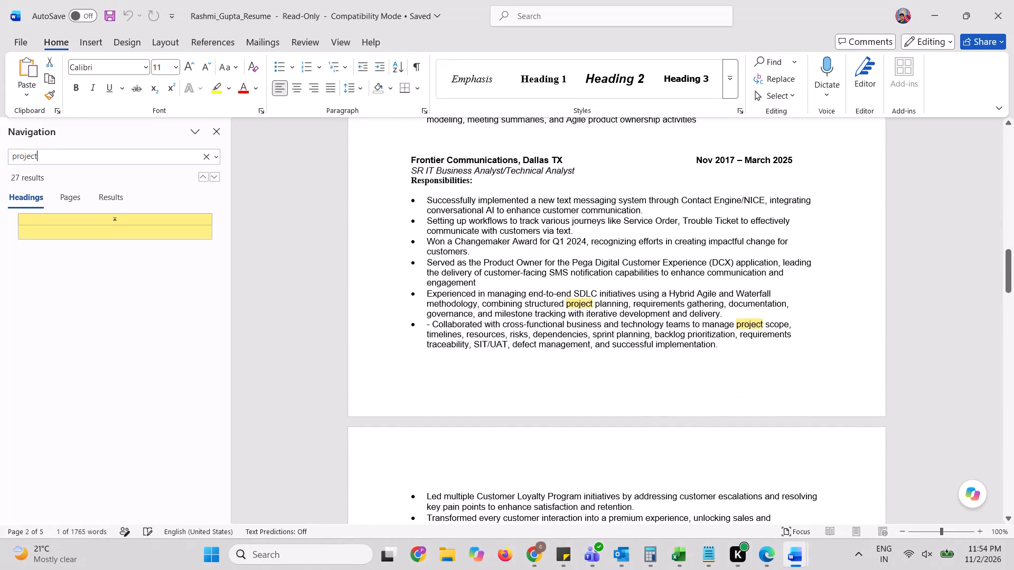
pyautogui.scroll(7, 622, 328)
pyautogui.scroll(-6, 622, 328)
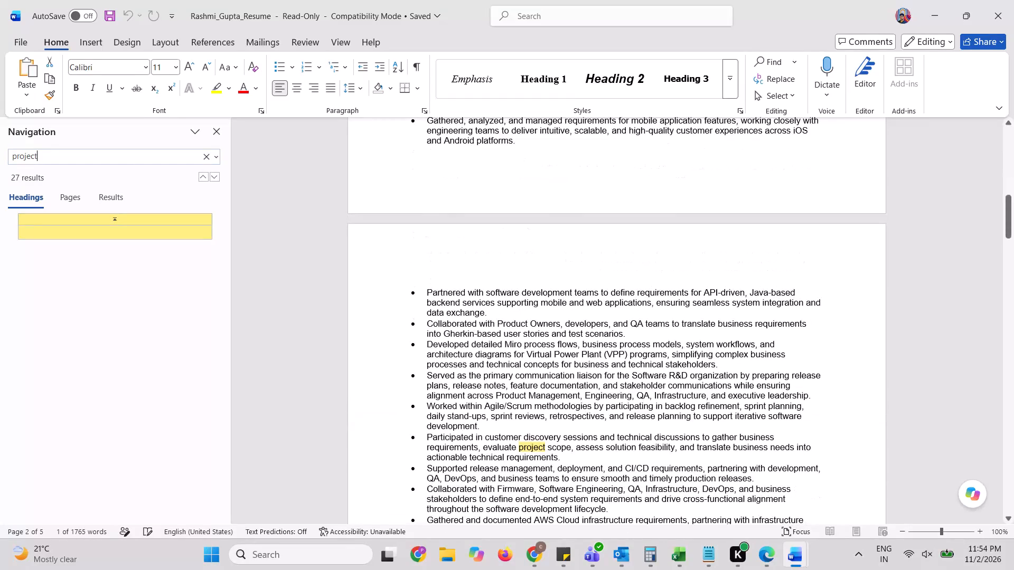
# Switch to Chrome and examine the work history on the Nissan Motor Acceptance Corporation project manager's LinkedIn profile.
pyautogui.click(541, 548)
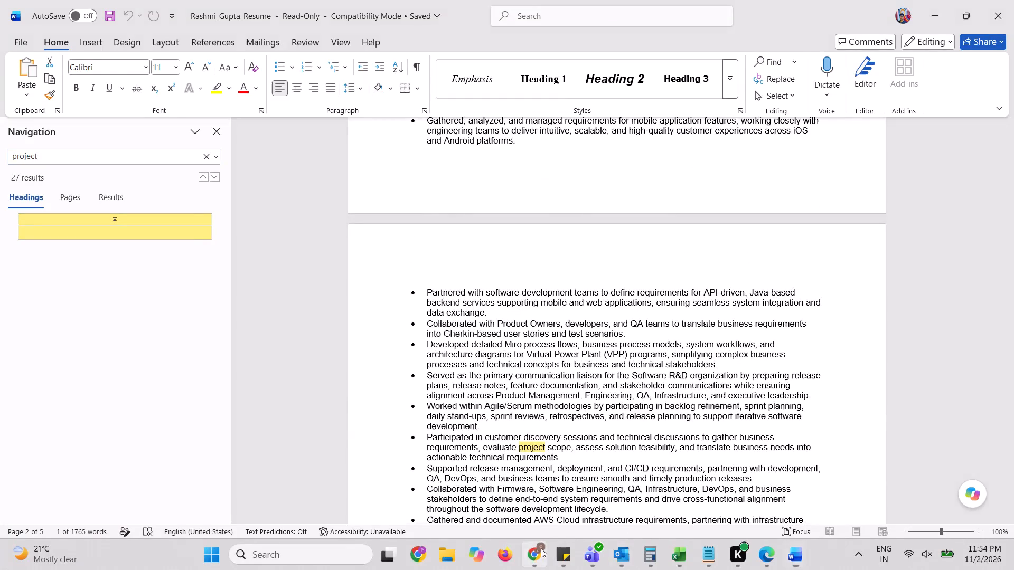
pyautogui.click(383, 1)
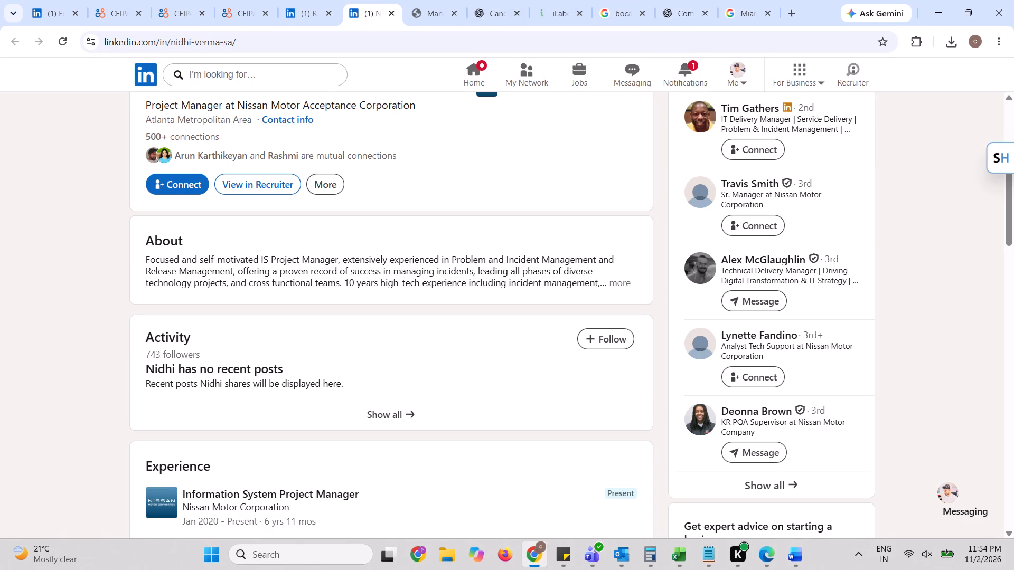
pyautogui.scroll(-5, 412, 296)
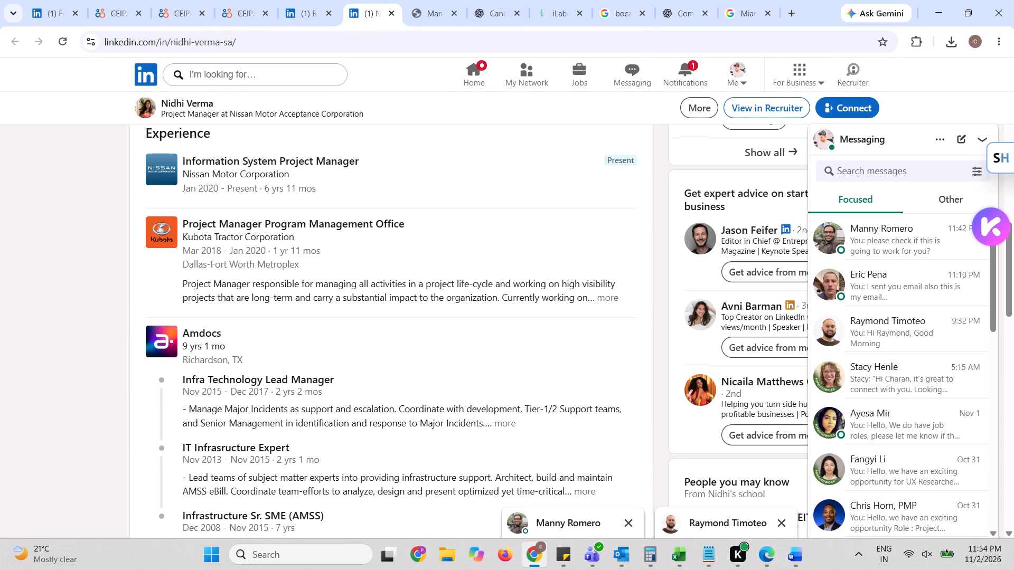
pyautogui.scroll(-1, 412, 296)
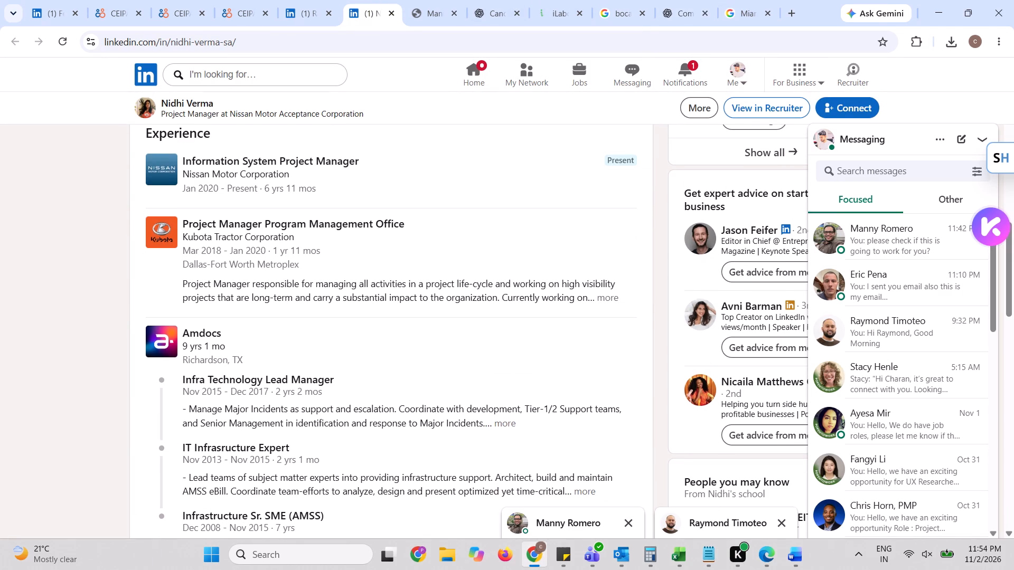
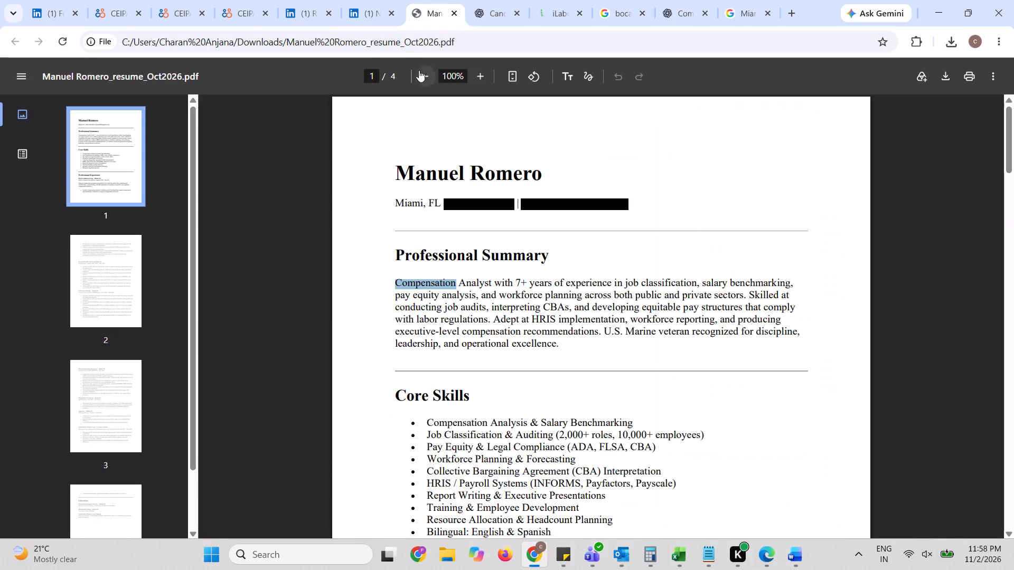
# Return to LinkedIn and open the message conversation with the Miami compensation analyst candidate who sent the updated resume.
pyautogui.click(358, 0)
pyautogui.click(891, 228)
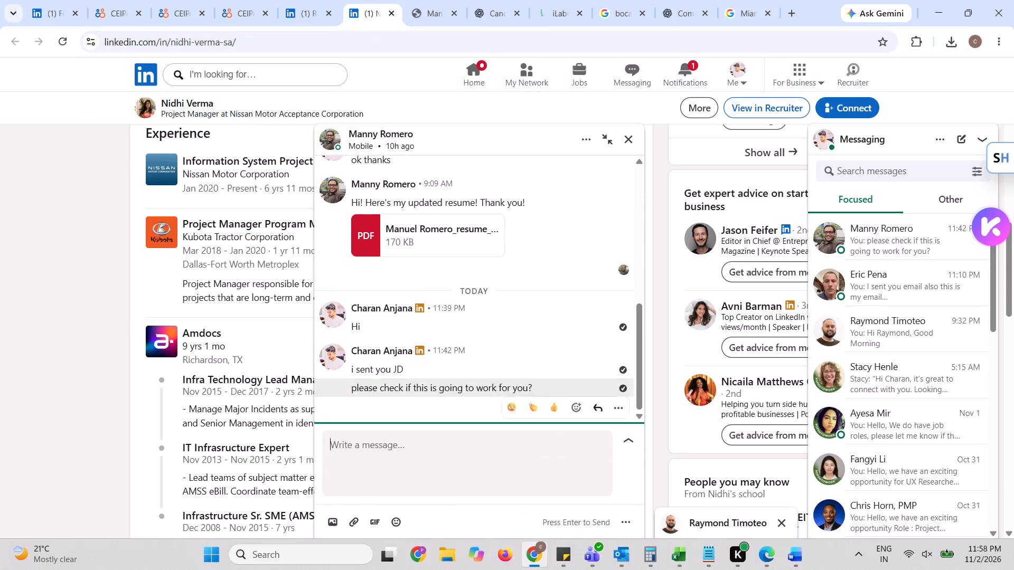
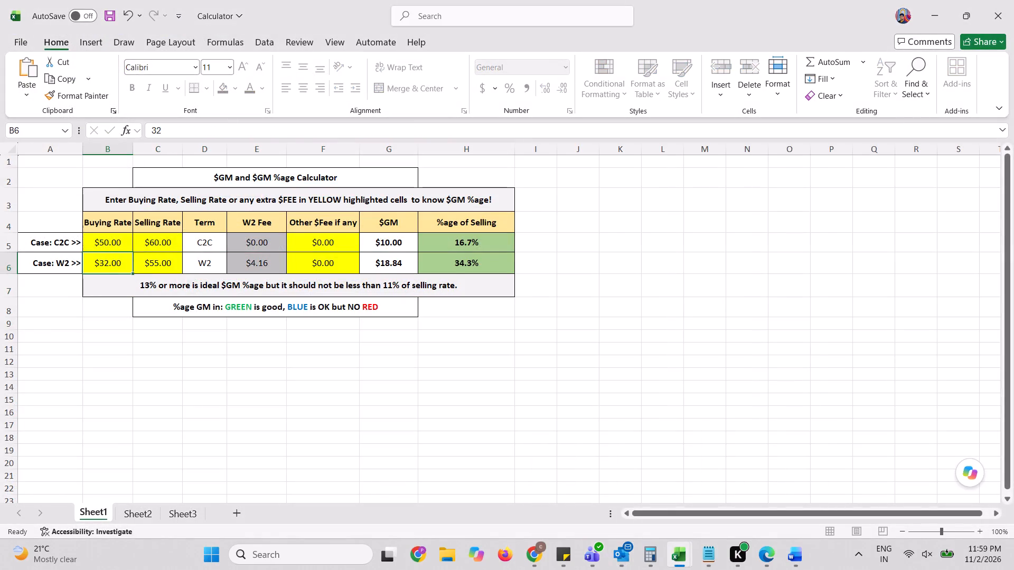
# Switch from the Excel margin calculator to Chrome, returning to the Nissan Motor Acceptance Corporation project manager's LinkedIn profile.
pyautogui.click(536, 547)
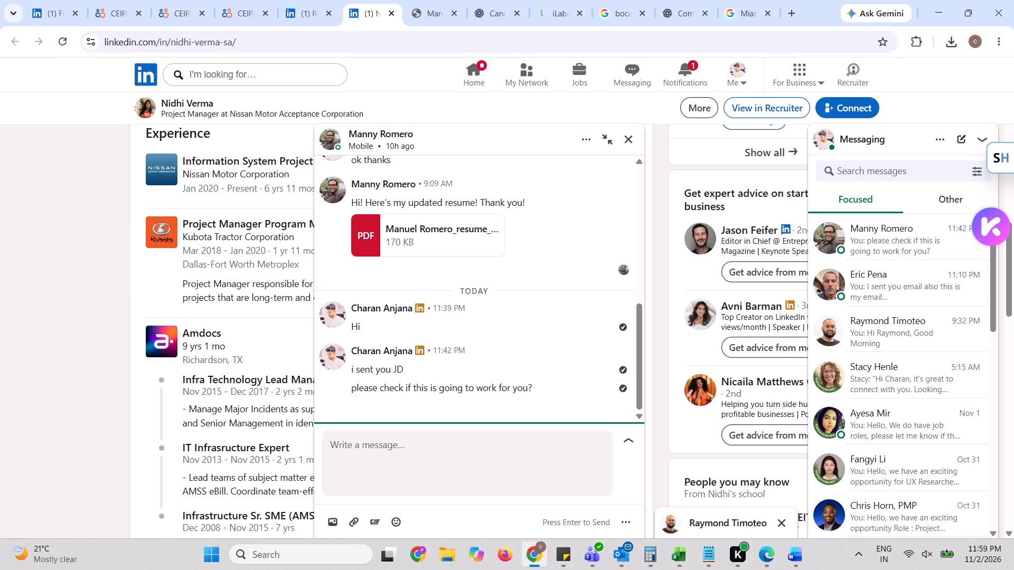
# Draft the pay rate "$42/hr on W2" as a reply in the open chat with the Compensation Analyst candidate, without sending it.
pyautogui.click(380, 446)
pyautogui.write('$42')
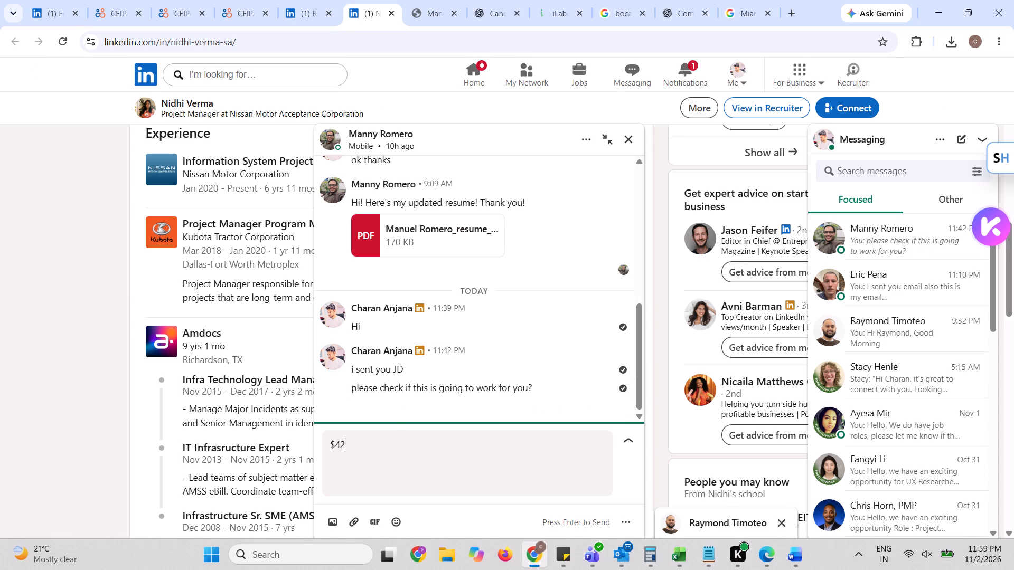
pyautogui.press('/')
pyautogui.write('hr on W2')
# Open the LinkedIn profile of the Compensation Analyst candidate from the chat.
pyautogui.click(375, 138)
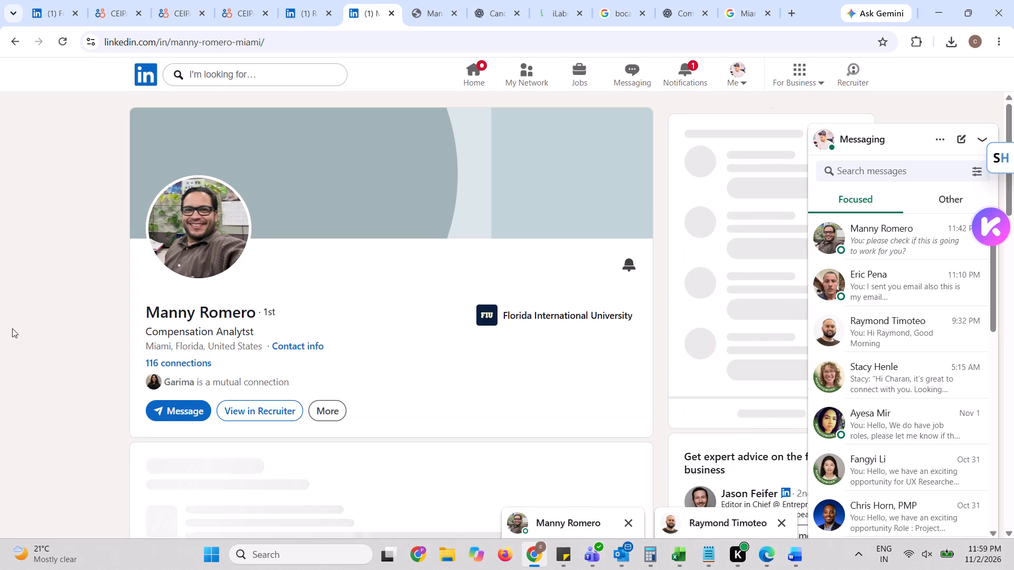
# Review the Compensation Analyst candidate's LinkedIn profile, covering the about, activity, experience and education sections.
pyautogui.scroll(-4, 12, 328)
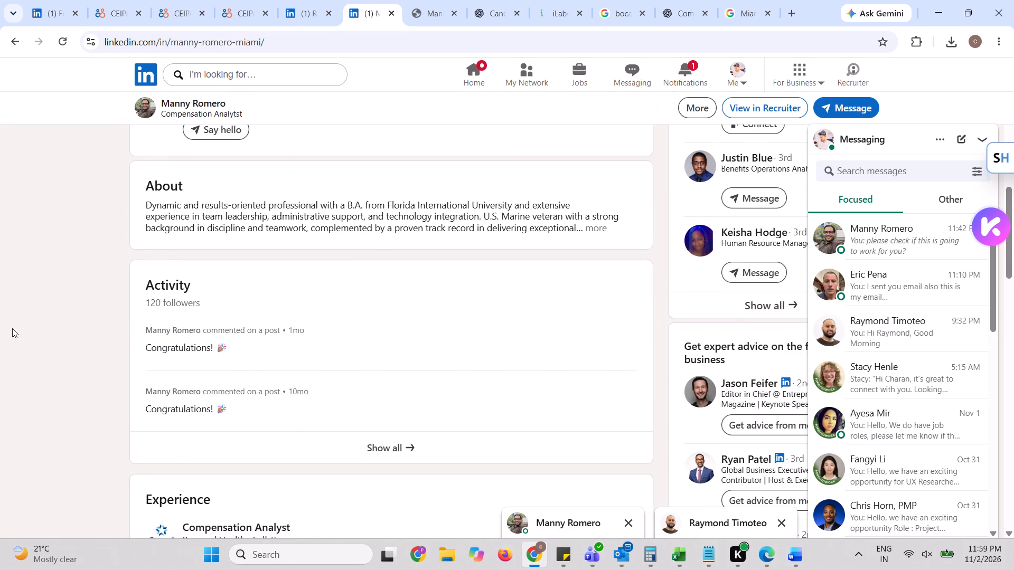
pyautogui.scroll(-8, 12, 328)
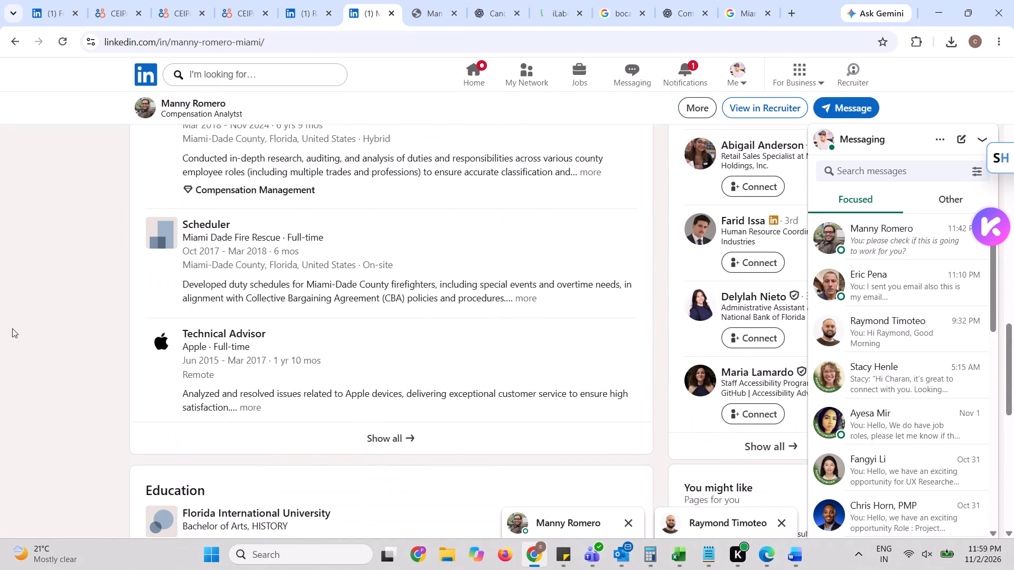
pyautogui.scroll(1, 372, 445)
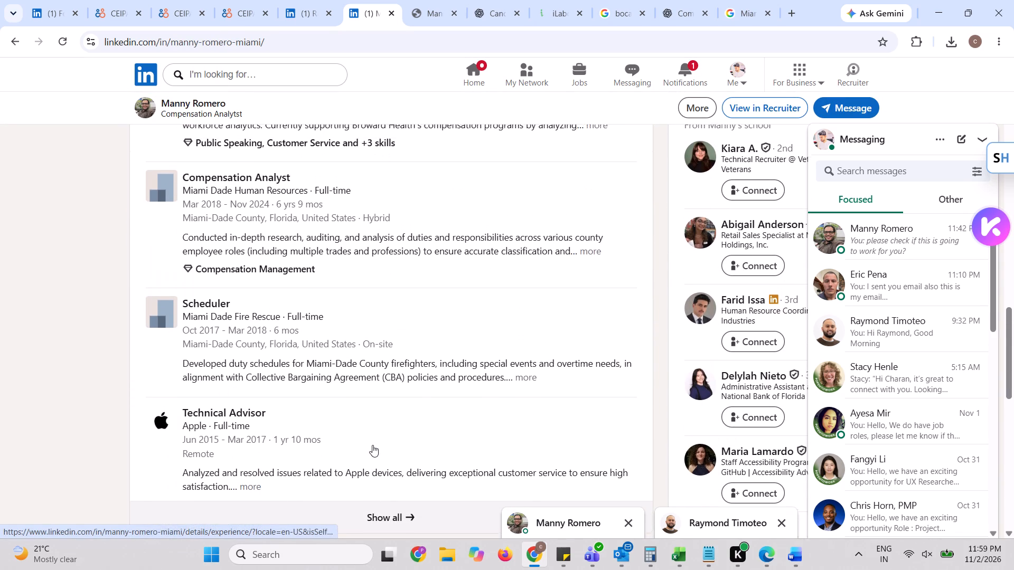
pyautogui.scroll(2, 372, 445)
pyautogui.scroll(7, 478, 313)
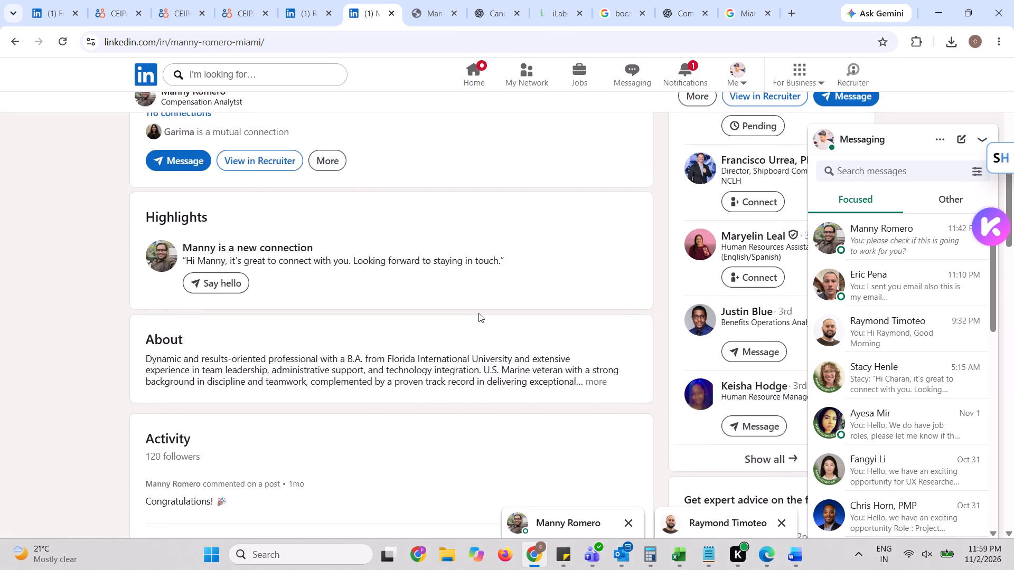
# Reopen the chat with the Compensation Analyst candidate, correct the drafted pay rate to "$40/hr on W2" and send it.
pyautogui.click(944, 251)
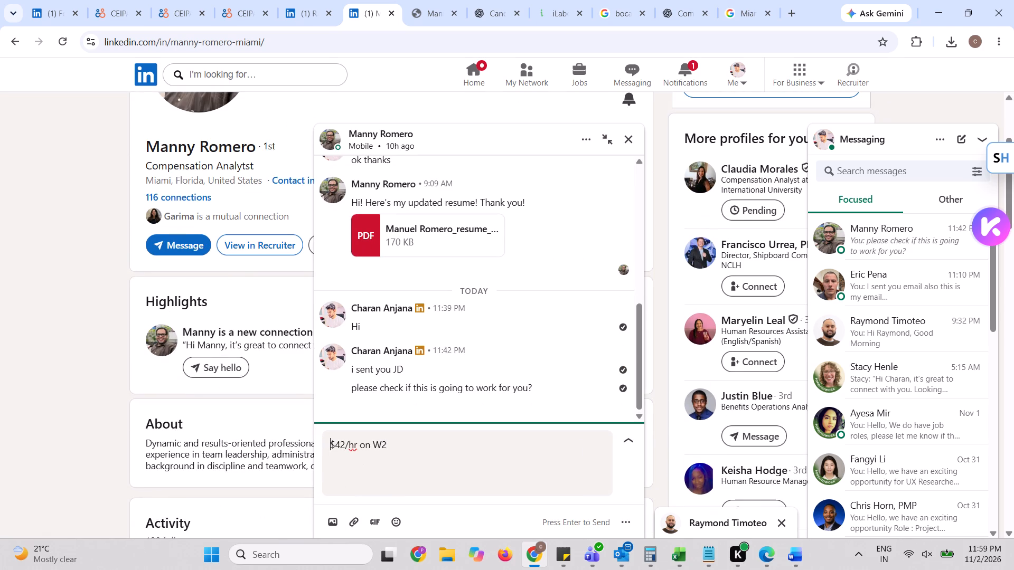
pyautogui.click(343, 444)
pyautogui.press('BackSpace')
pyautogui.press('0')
pyautogui.click(453, 442)
pyautogui.press('Return')
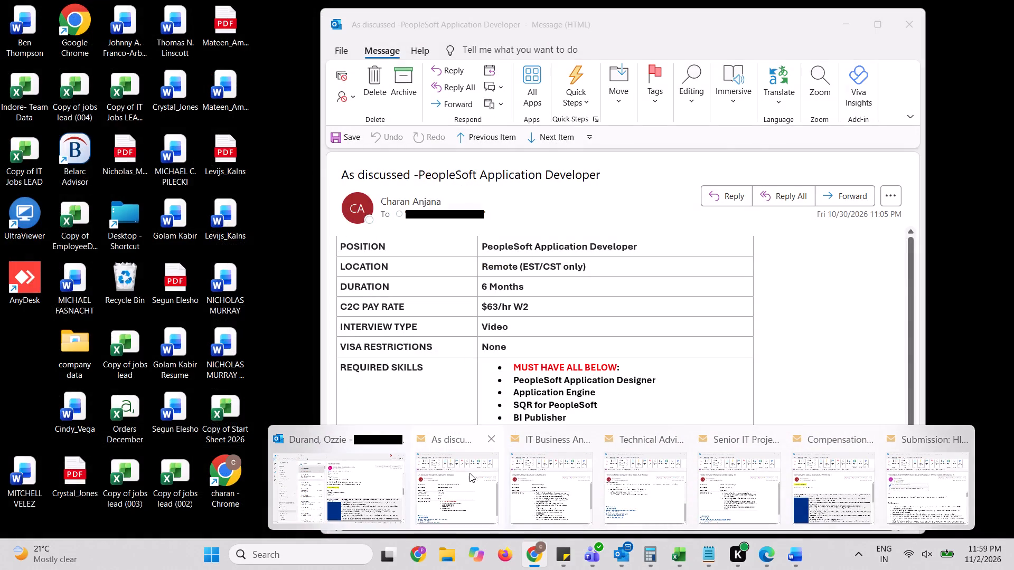
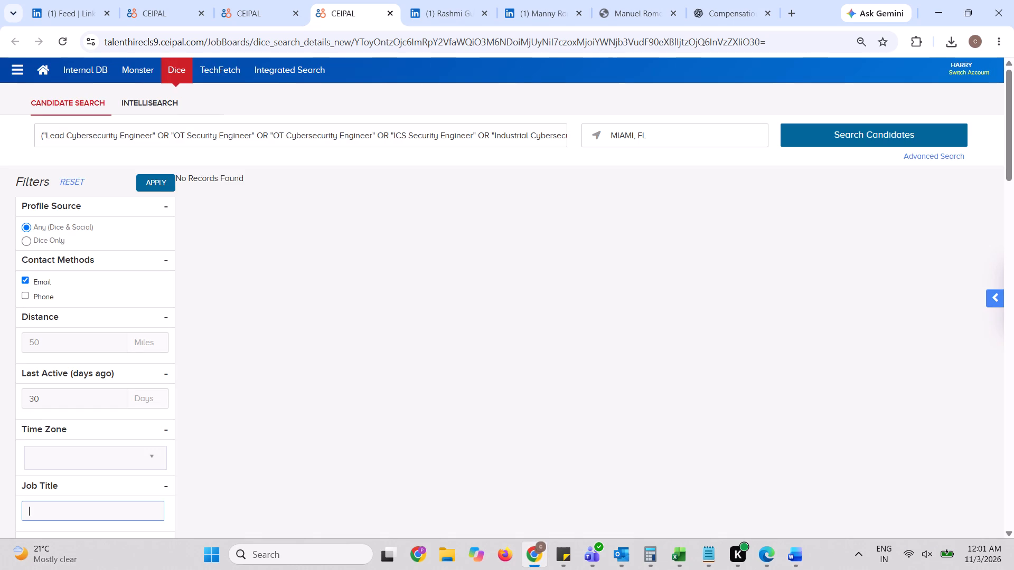
# Set the Last Active filter to 180 days for the Dice candidate search in Miami, FL.
pyautogui.moveTo(63, 401); pyautogui.dragTo(0, 409)
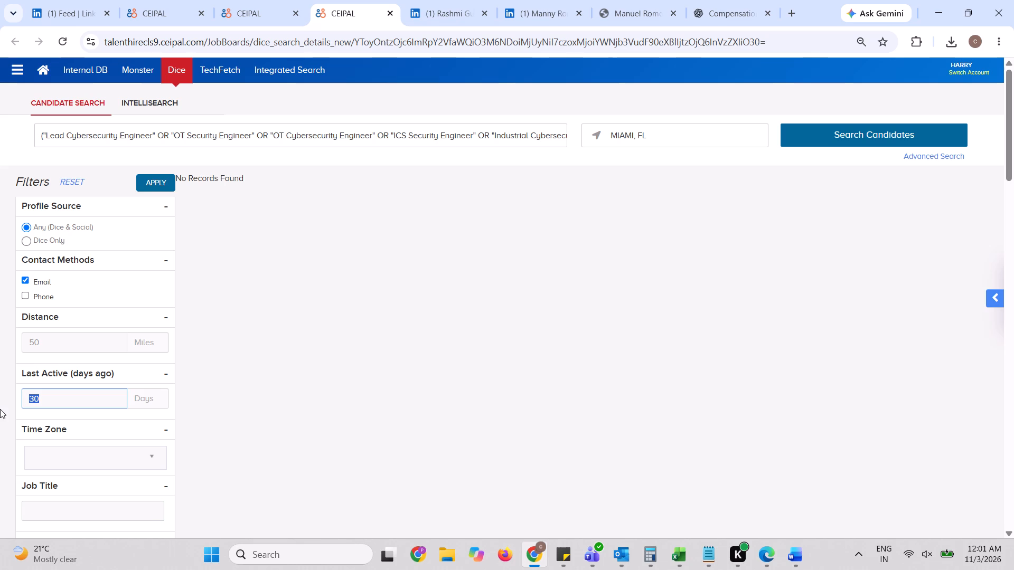
pyautogui.press('BackSpace')
pyautogui.write('180')
# Read through the Boolean keyword string of the Dice cybersecurity engineer search, checking its job titles, OT/ICS terms and networking terms.
pyautogui.click(152, 145)
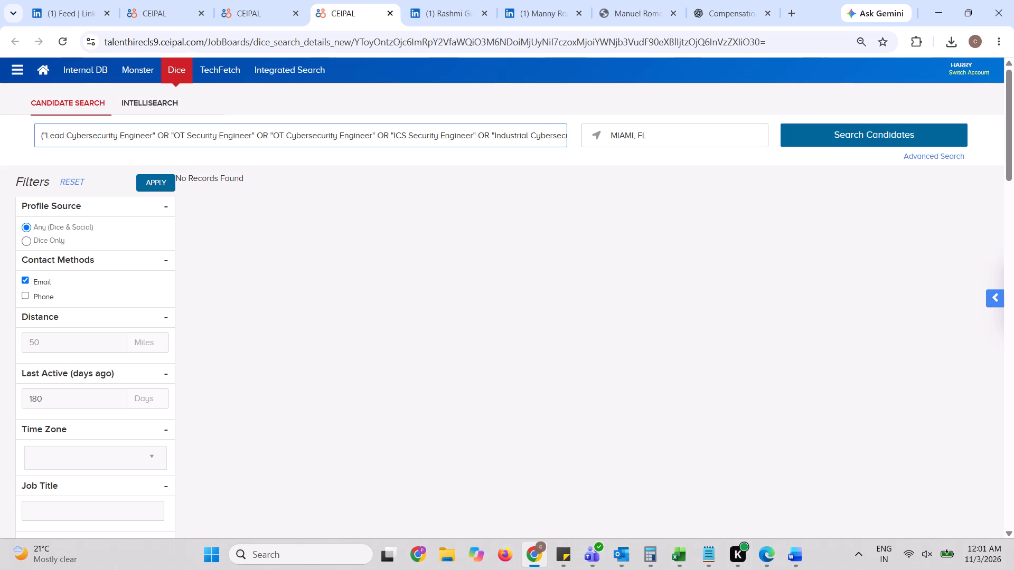
pyautogui.press('Right')
pyautogui.press('Right')
pyautogui.press('Right')
pyautogui.press('Right')
pyautogui.press('Right')
pyautogui.press('Right')
pyautogui.press('Right')
pyautogui.press('Right')
pyautogui.press('Right')
pyautogui.press('Right')
pyautogui.press('Right')
pyautogui.press('Right')
pyautogui.press('Right')
pyautogui.press('Right')
pyautogui.press('Right')
pyautogui.press('Right')
pyautogui.press('Right')
pyautogui.press('Right')
pyautogui.press('Right')
pyautogui.press('Right')
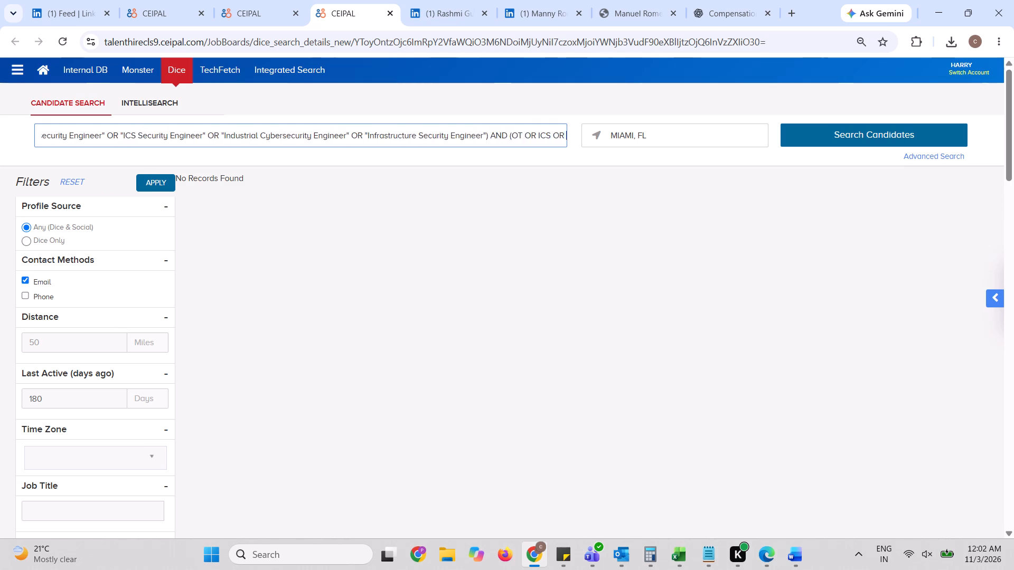
pyautogui.press('Right')
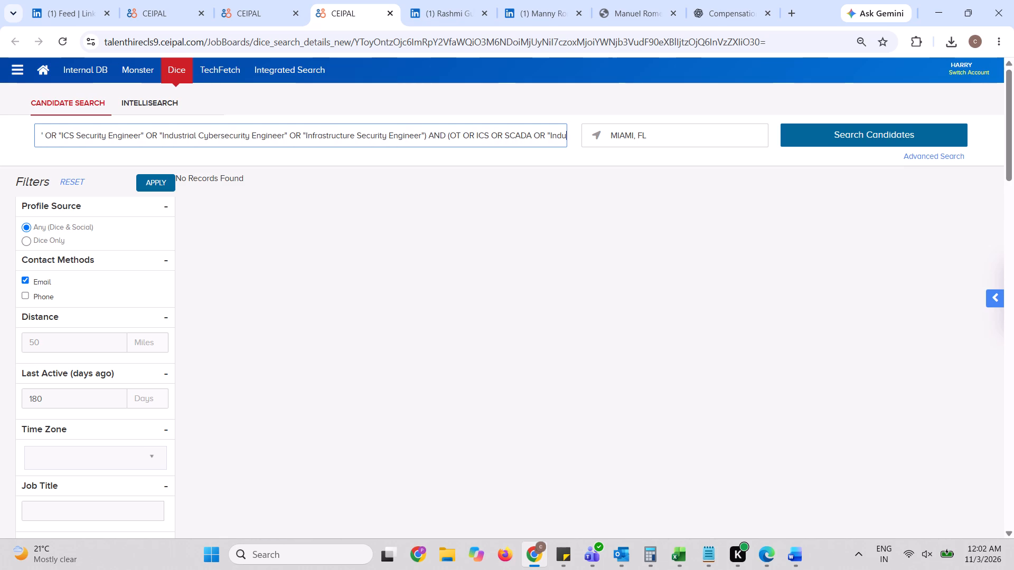
pyautogui.press('Right')
pyautogui.press('Right')
pyautogui.press('Right')
pyautogui.press('Right')
pyautogui.press('Right')
pyautogui.press('Right')
pyautogui.press('Right')
pyautogui.press('Right')
pyautogui.press('Right')
pyautogui.press('Right')
pyautogui.press('Right')
pyautogui.press('Right')
pyautogui.press('Right')
pyautogui.press('Right')
pyautogui.press('Right')
pyautogui.press('Right')
pyautogui.press('Right')
pyautogui.press('Right')
pyautogui.press('Right')
pyautogui.press('Right')
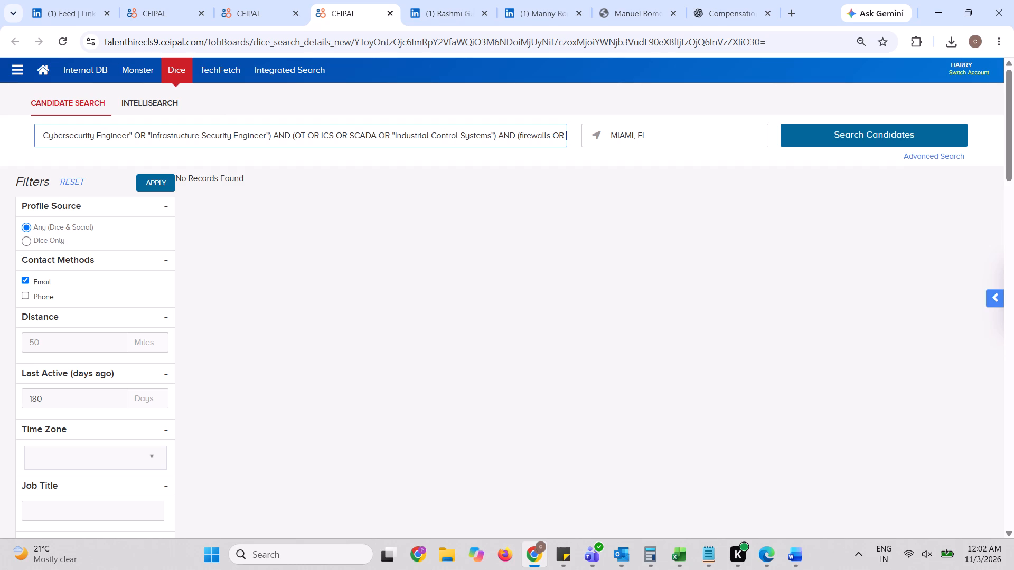
pyautogui.press('Right')
pyautogui.press('Right')
pyautogui.press('Right')
pyautogui.press('Right')
pyautogui.press('Right')
pyautogui.press('Right')
pyautogui.press('Right')
pyautogui.press('Right')
pyautogui.press('Right')
pyautogui.press('Right')
pyautogui.press('Right')
pyautogui.press('Right')
pyautogui.press('Right')
pyautogui.press('Right')
pyautogui.press('Right')
pyautogui.press('Right')
pyautogui.press('Right')
pyautogui.press('Right')
pyautogui.press('Right')
pyautogui.press('Right')
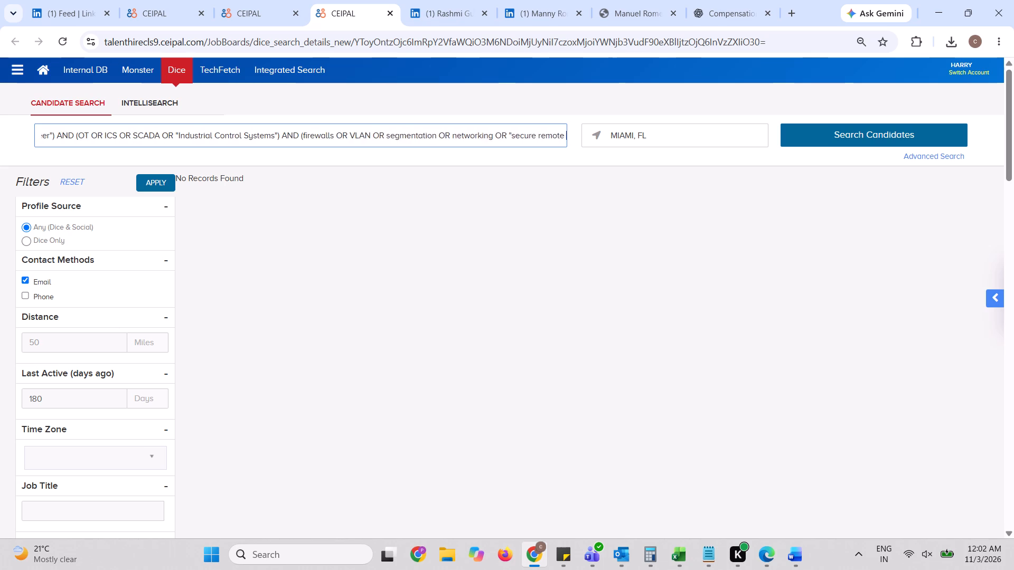
# In LinkedIn messaging, send "Is it fine" and a separate "?" to the candidate who was offered "$40/hr on W2".
pyautogui.click(430, 0)
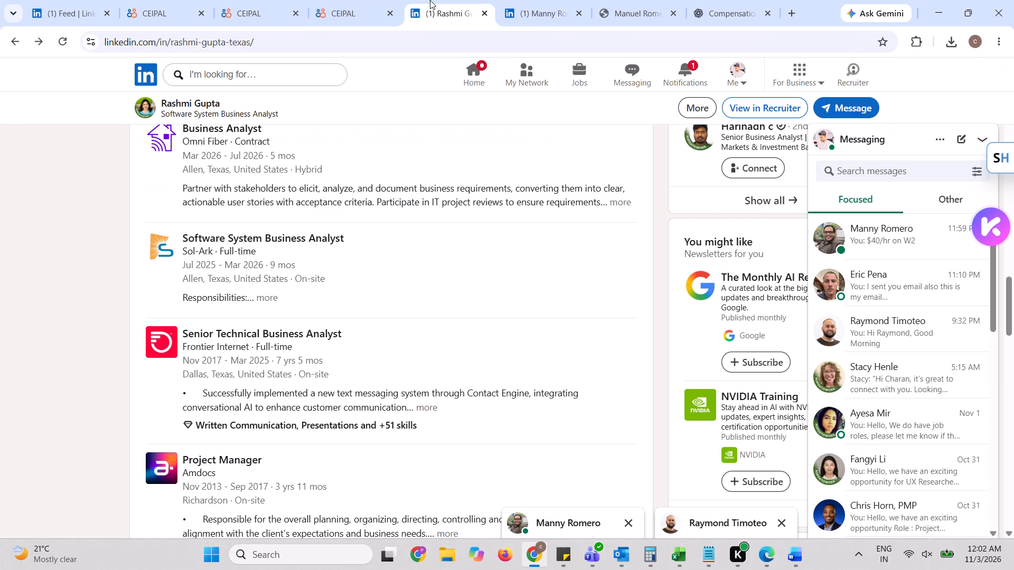
pyautogui.click(906, 224)
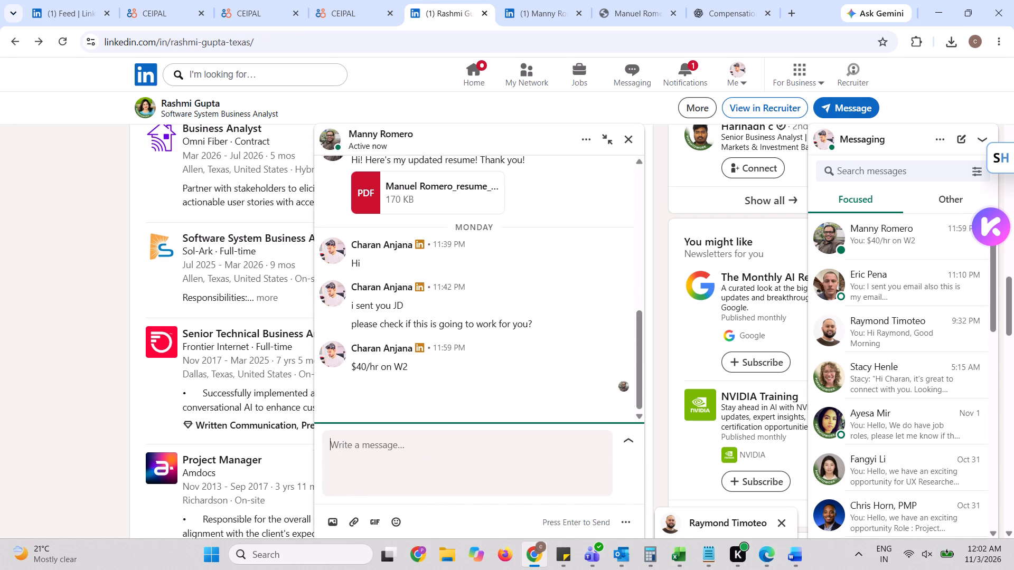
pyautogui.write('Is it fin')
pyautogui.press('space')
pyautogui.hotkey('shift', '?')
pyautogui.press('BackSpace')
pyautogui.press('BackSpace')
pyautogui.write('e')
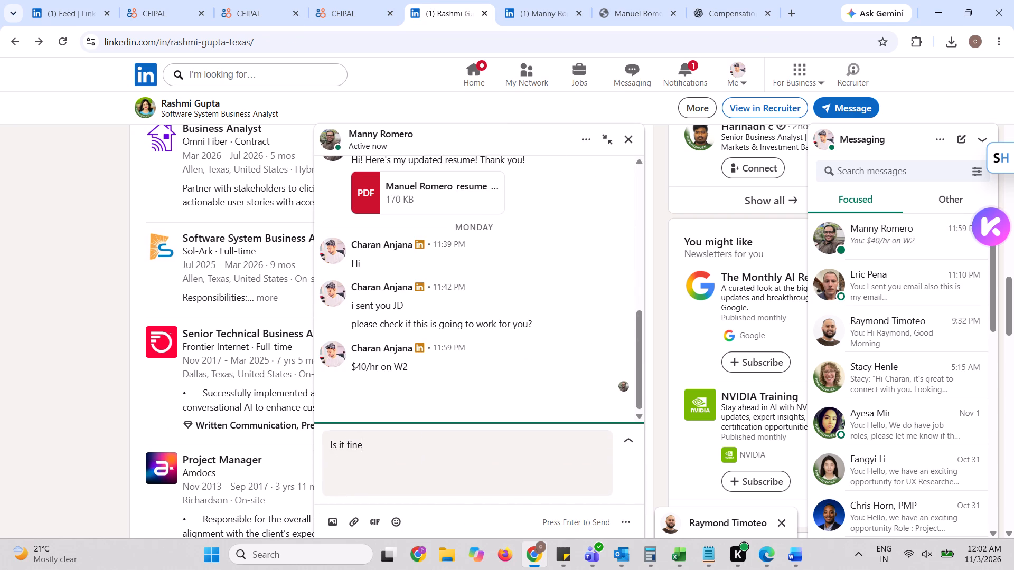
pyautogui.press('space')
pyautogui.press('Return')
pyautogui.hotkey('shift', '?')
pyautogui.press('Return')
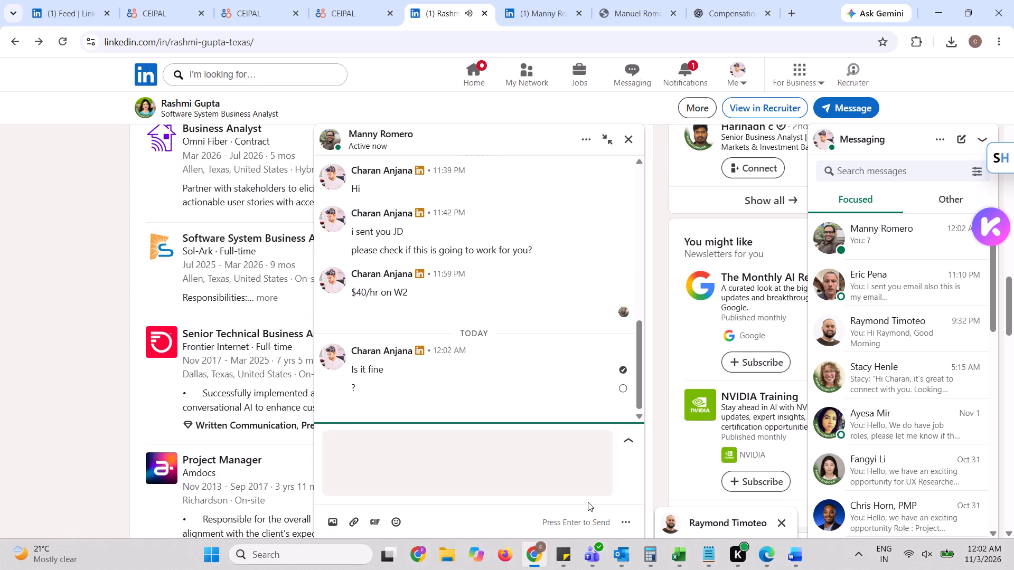
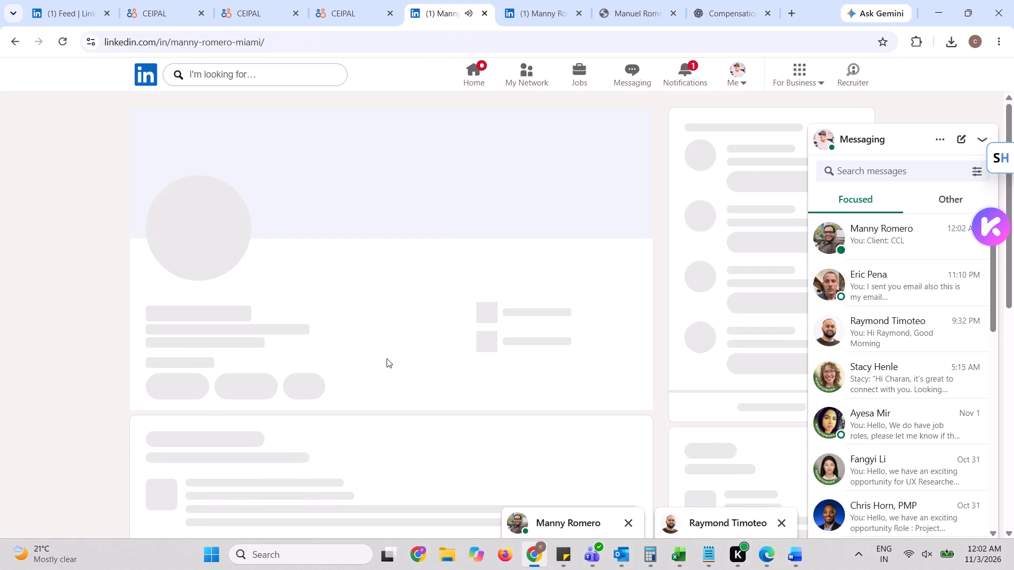
pyautogui.scroll(-6, 387, 358)
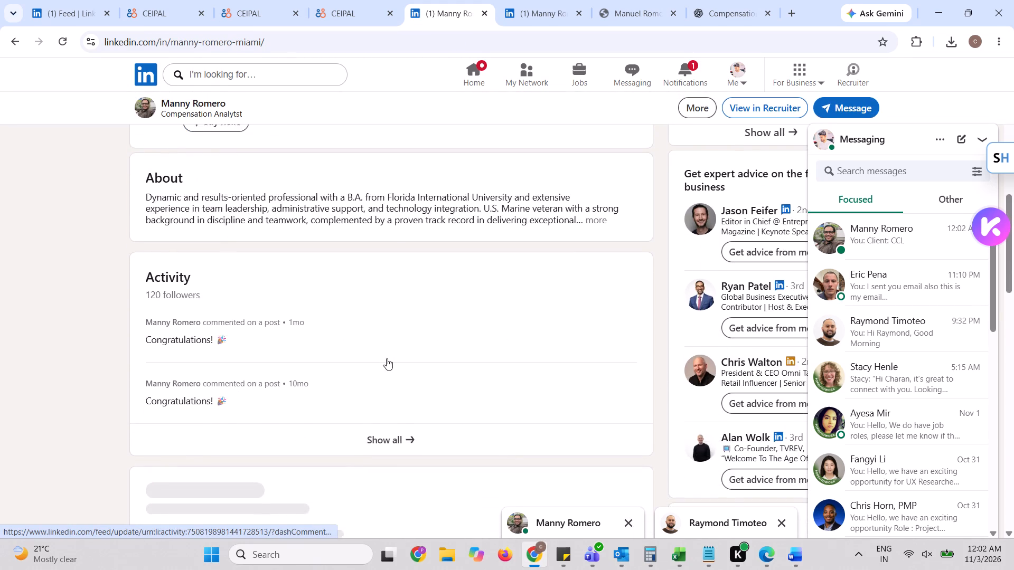
pyautogui.scroll(-4, 387, 358)
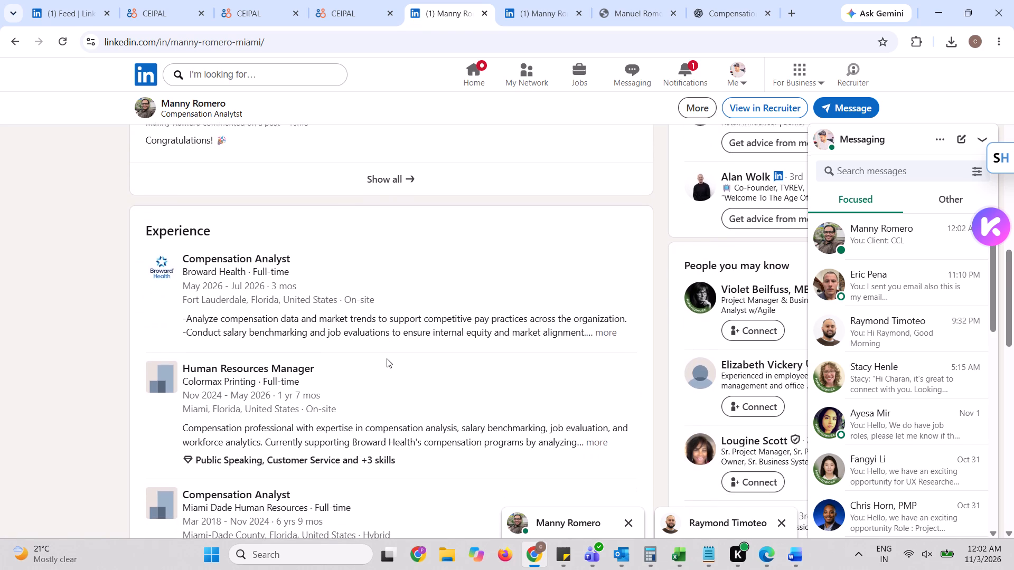
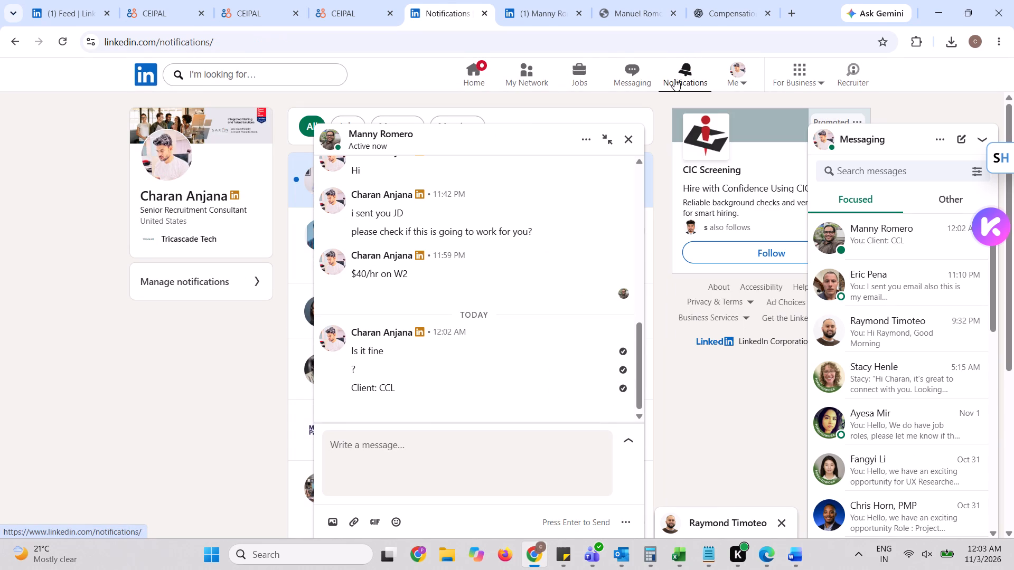
# Collapse the open candidate chat and look through the recent posts in the LinkedIn home feed.
pyautogui.click(464, 138)
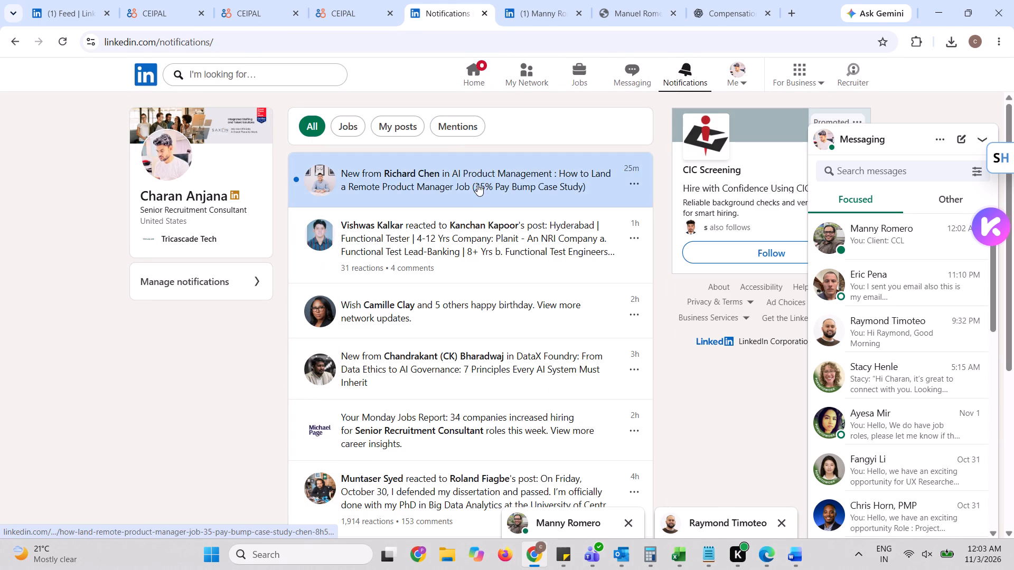
pyautogui.click(473, 79)
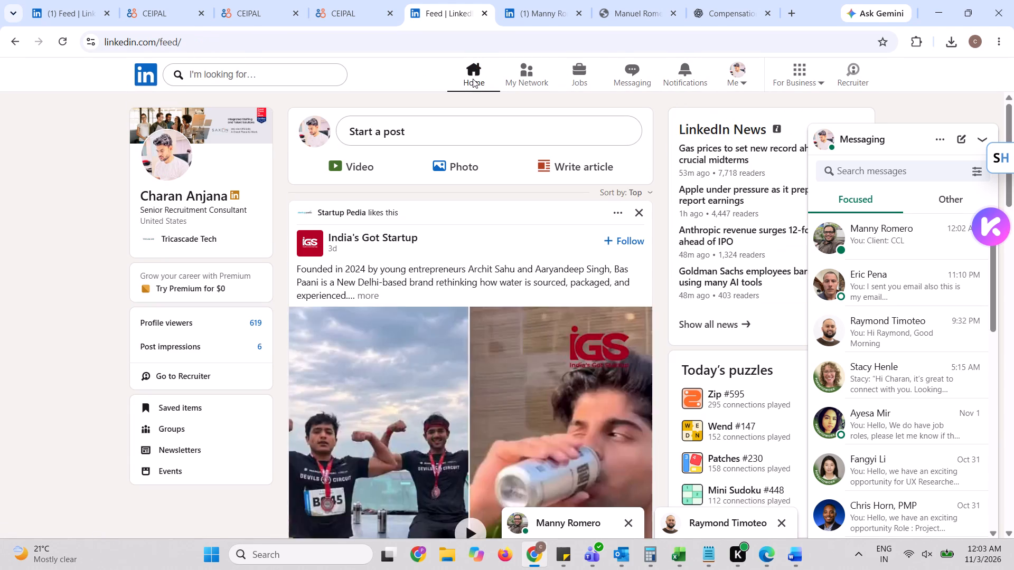
pyautogui.scroll(-2, 529, 335)
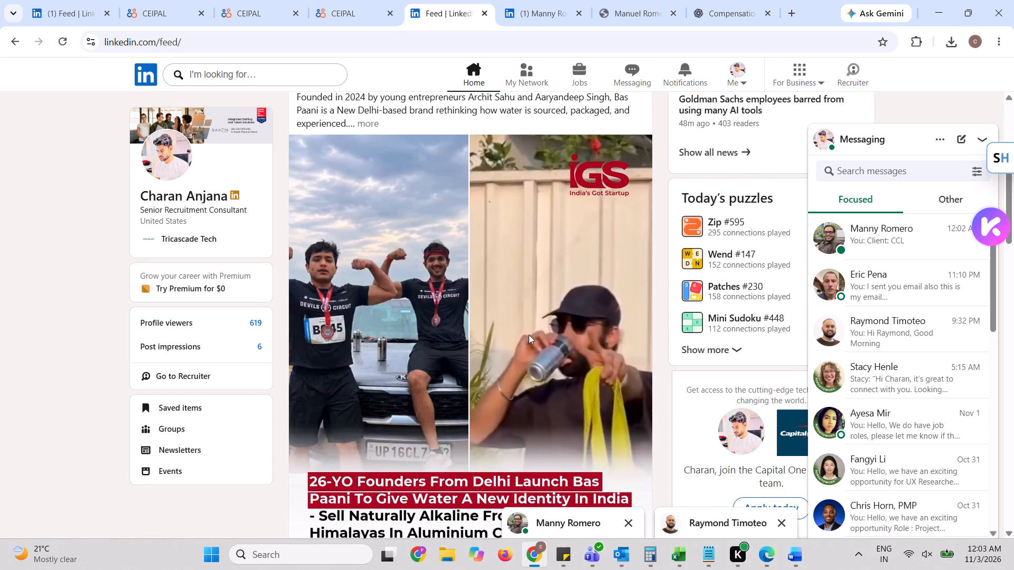
pyautogui.scroll(-3, 529, 335)
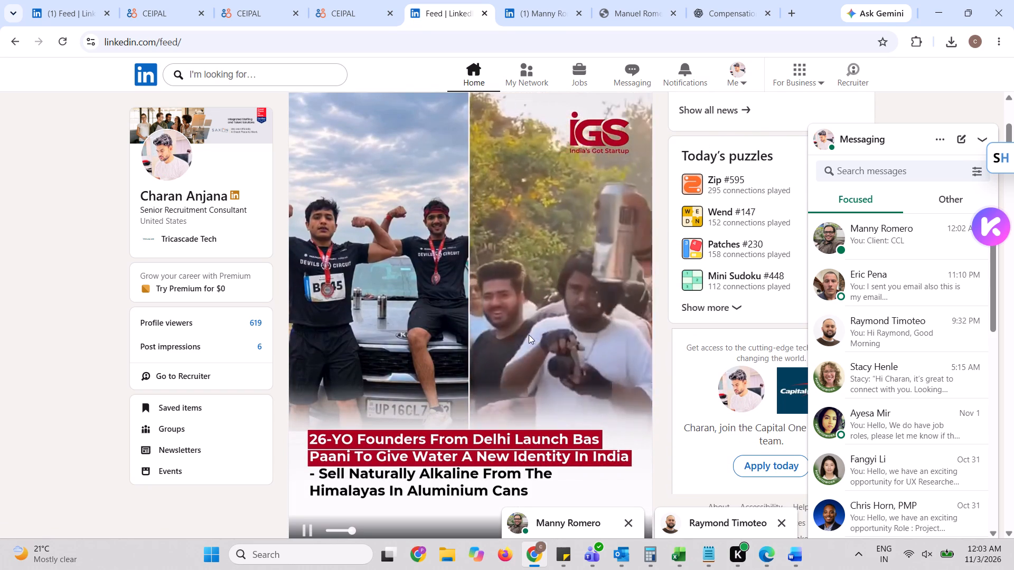
pyautogui.scroll(-4, 529, 335)
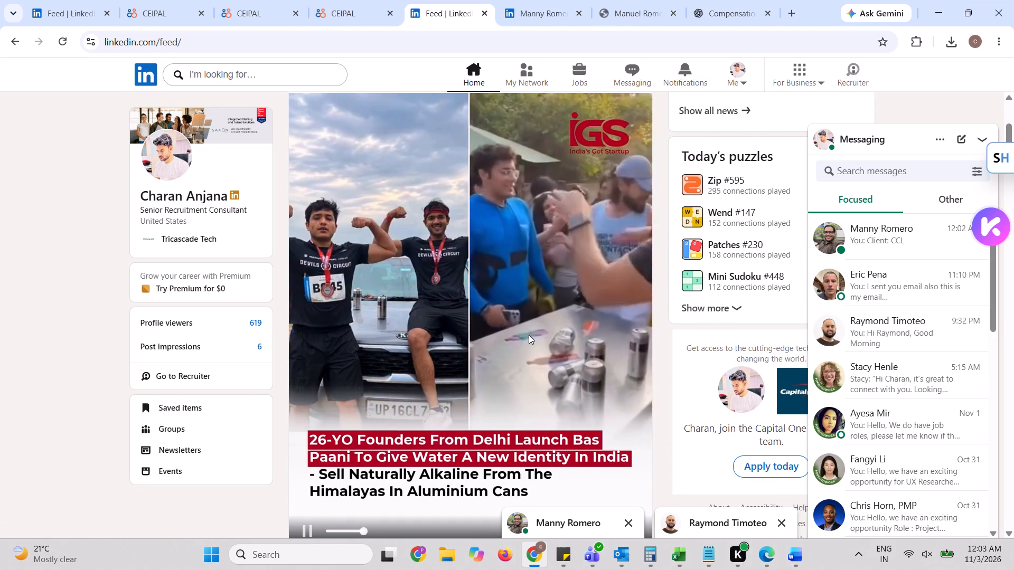
pyautogui.scroll(-1, 529, 335)
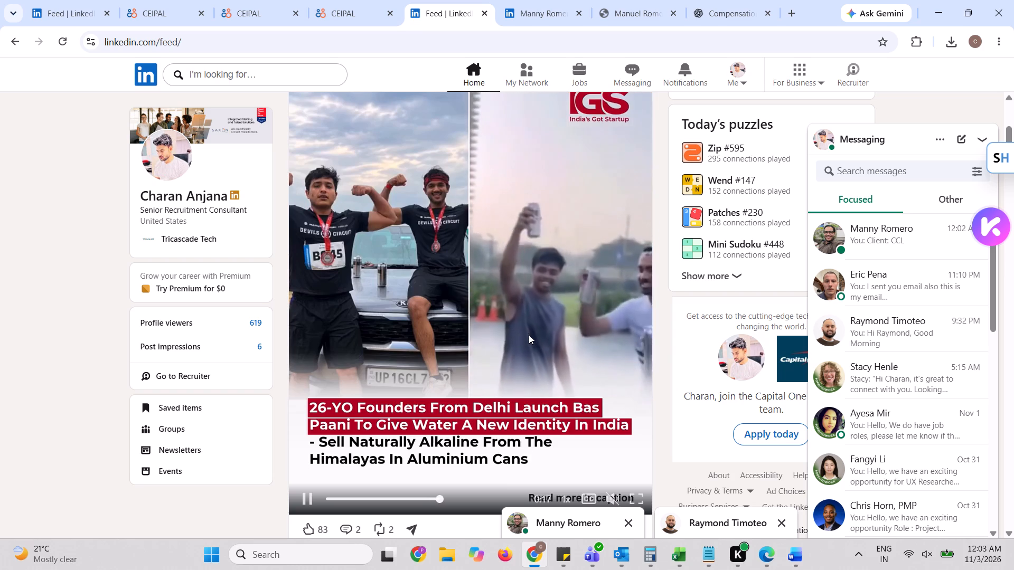
pyautogui.scroll(-4, 529, 335)
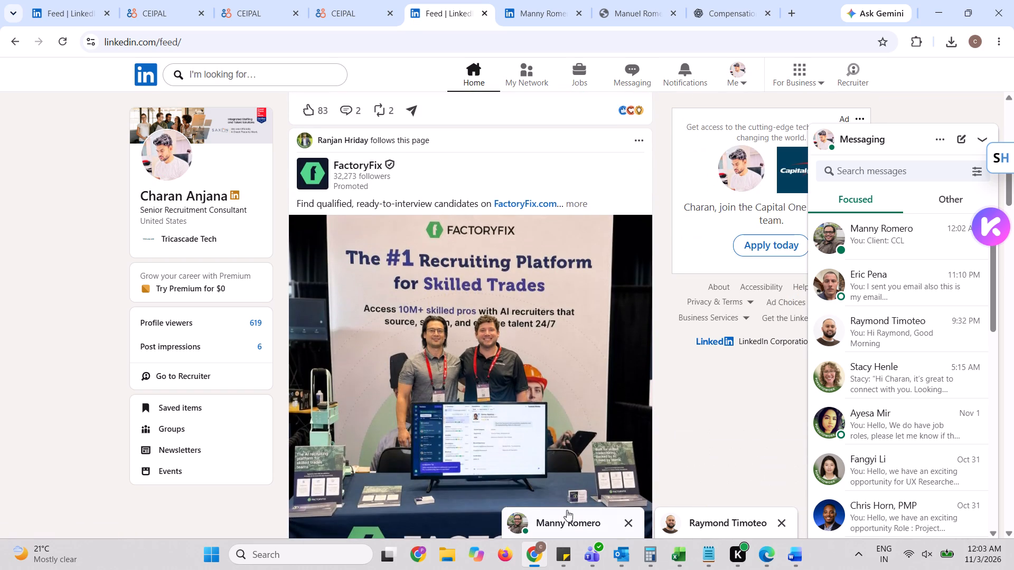
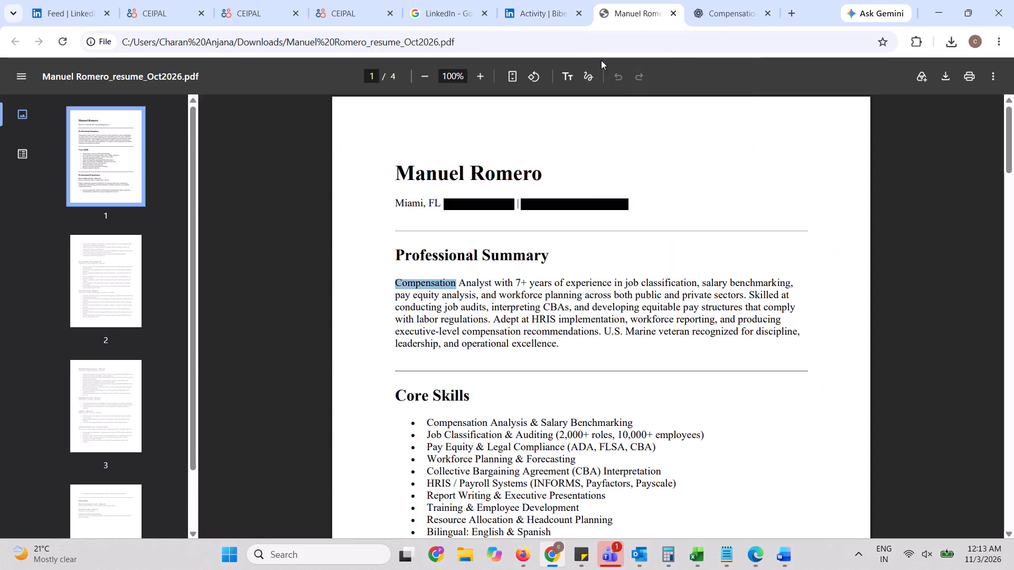
# Check the LinkedIn conversation with the Kforce contact about C2C or full-time roles, then close that chat.
pyautogui.click(594, 312)
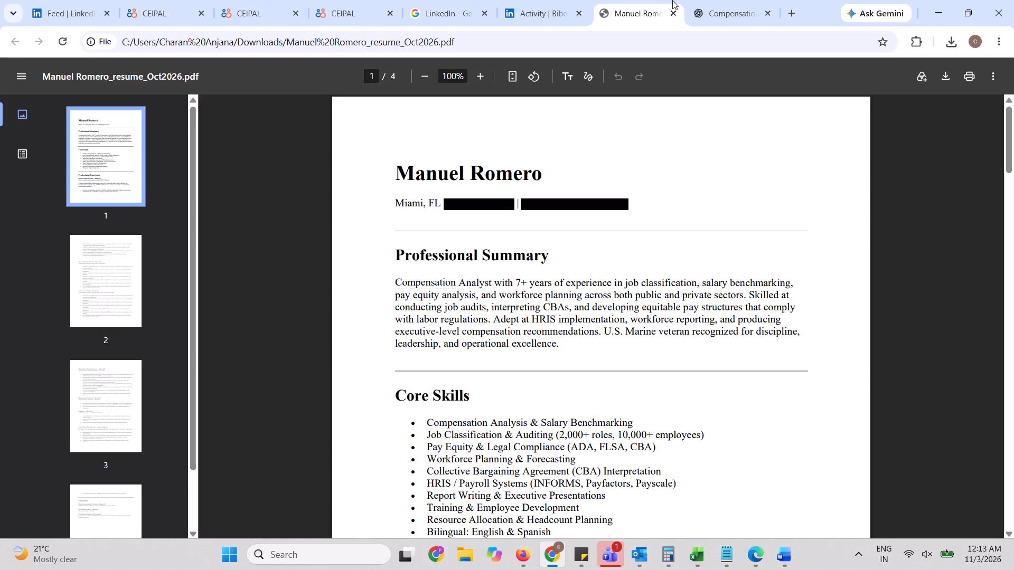
pyautogui.click(555, 1)
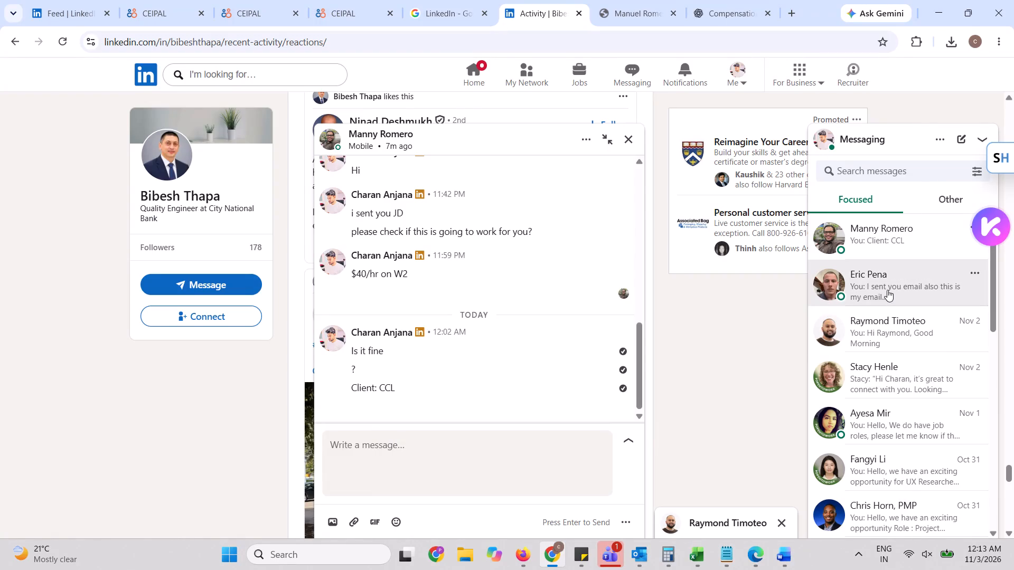
pyautogui.click(887, 289)
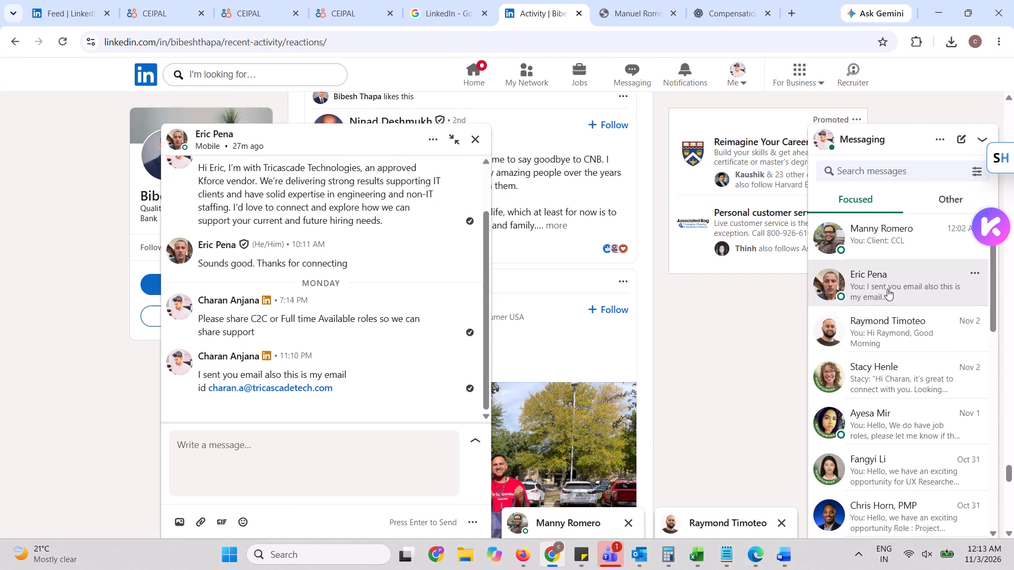
pyautogui.click(471, 140)
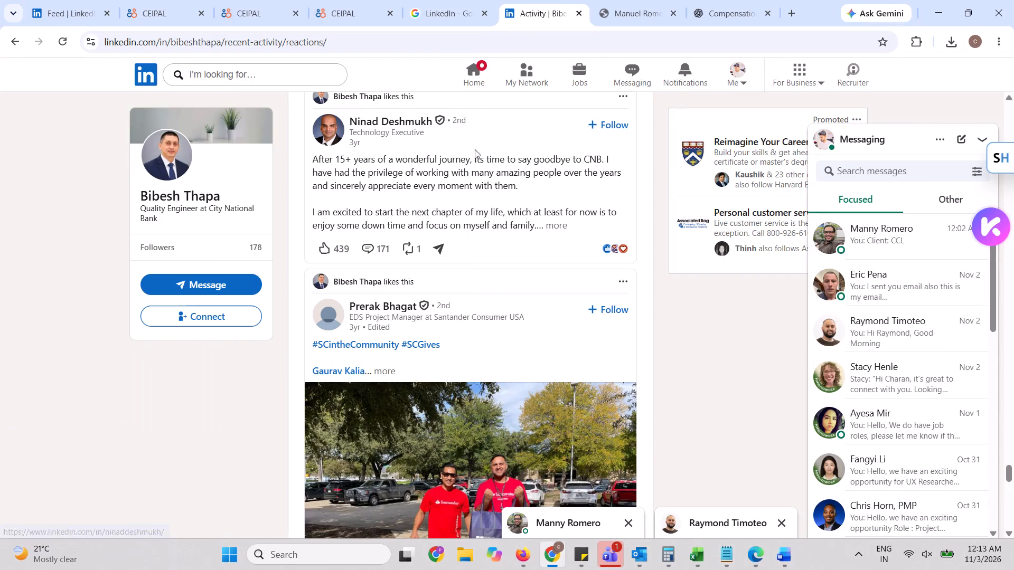
# Look through the posts the City National Bank quality engineer has reacted to on LinkedIn.
pyautogui.scroll(-2, 563, 357)
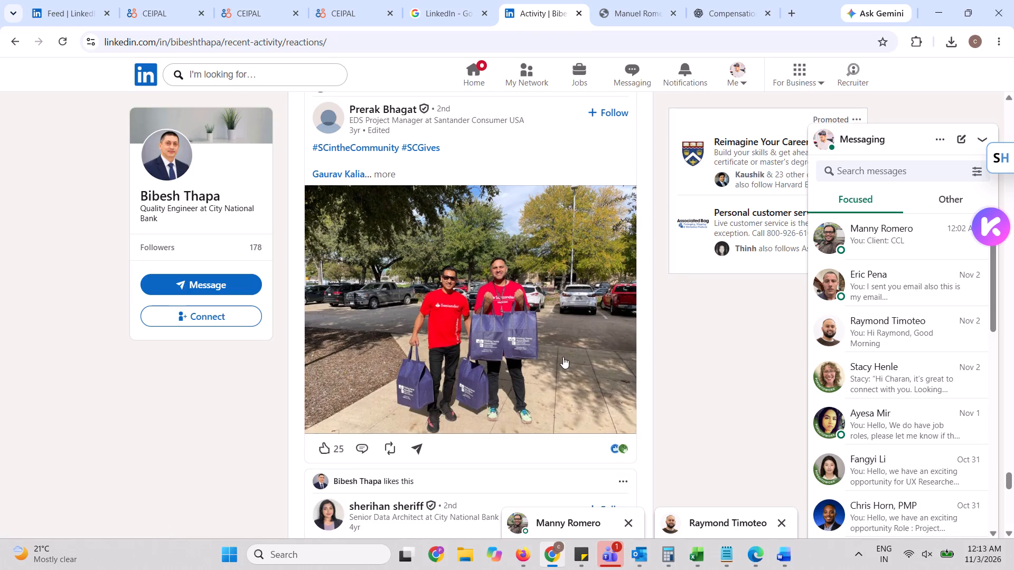
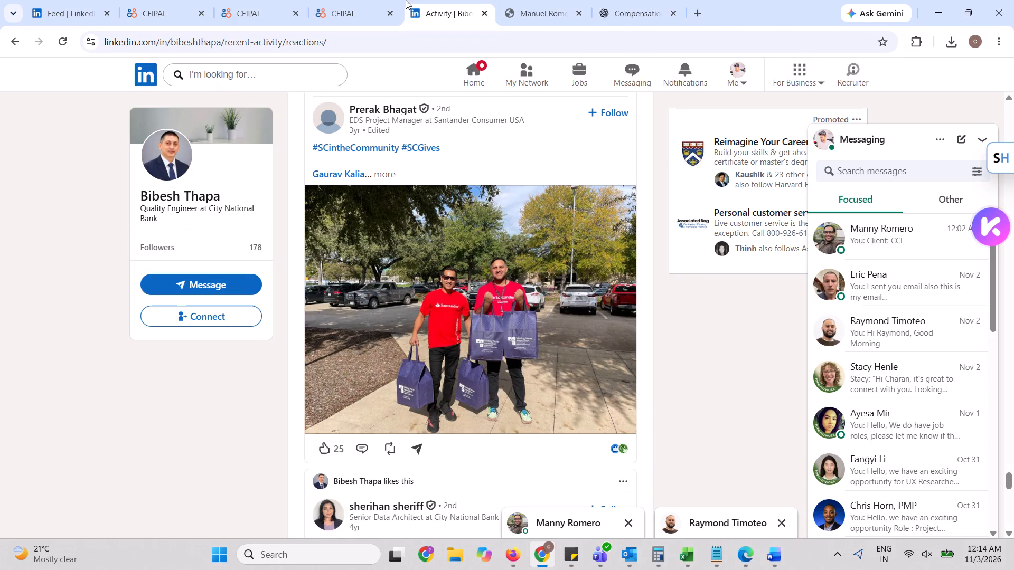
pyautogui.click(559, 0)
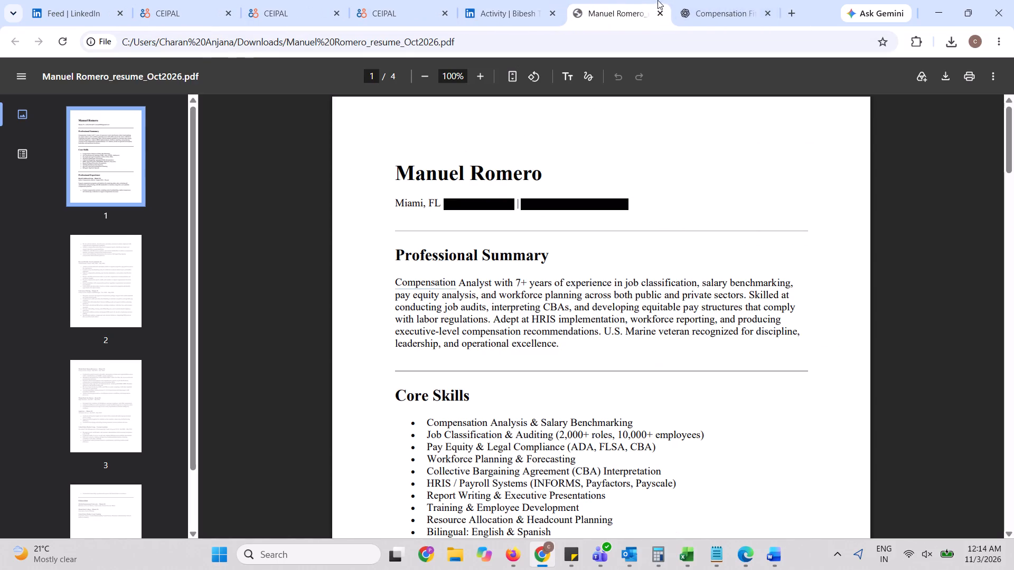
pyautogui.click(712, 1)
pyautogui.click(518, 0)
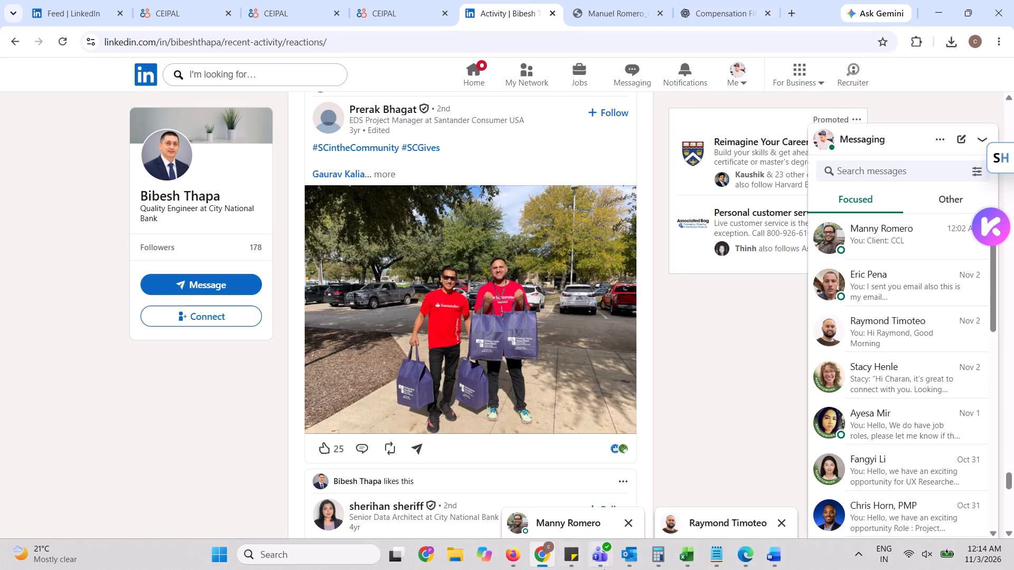
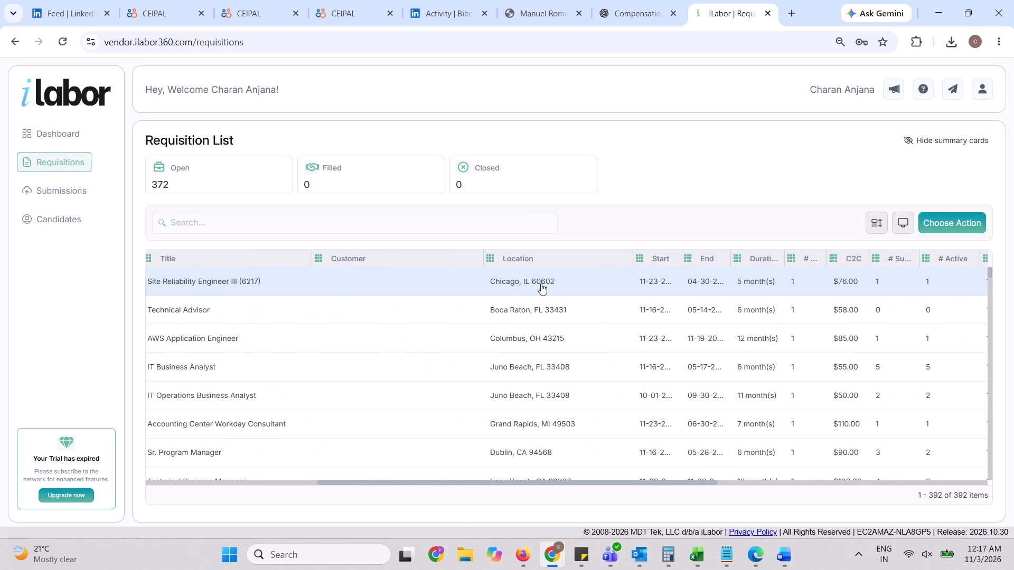
# Examine the iLabor requisition list across its columns, comparing each Kforce job's title, location, dates, duration, C2C rate, submission counts and assigned contact.
pyautogui.hscroll(-4, 541, 283)
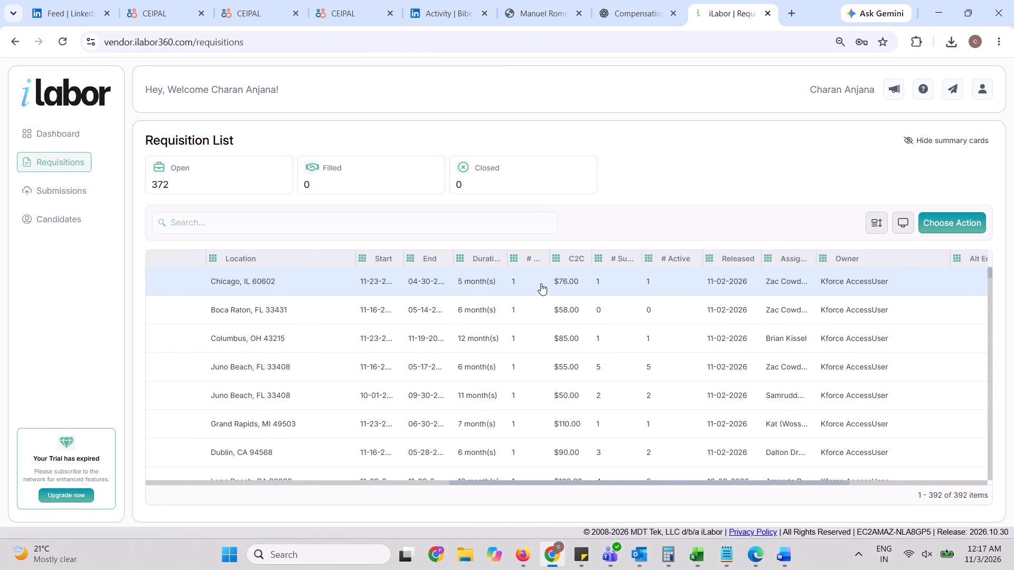
pyautogui.hscroll(-3, 541, 283)
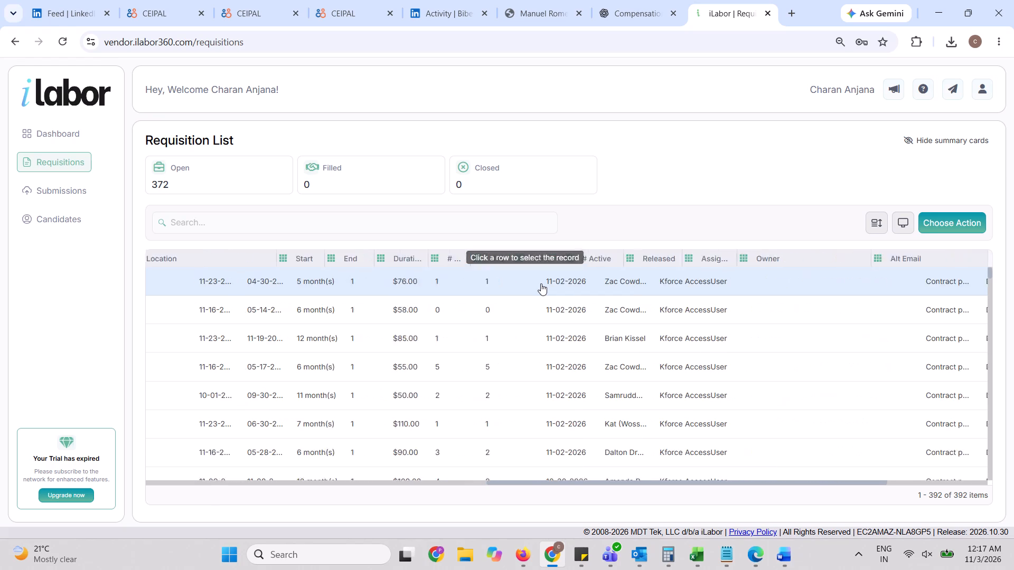
pyautogui.hscroll(-3, 541, 283)
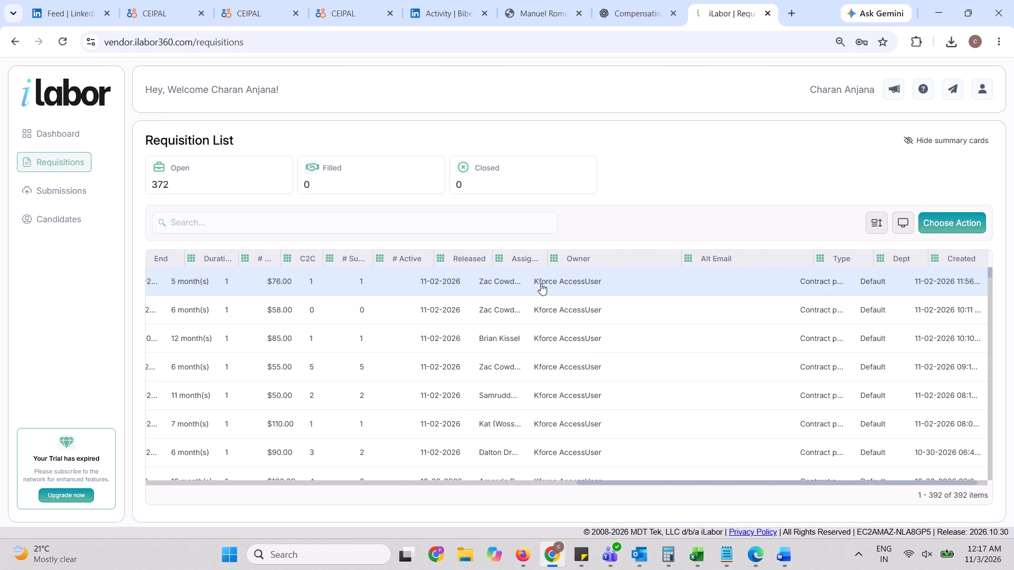
pyautogui.hscroll(-3, 541, 283)
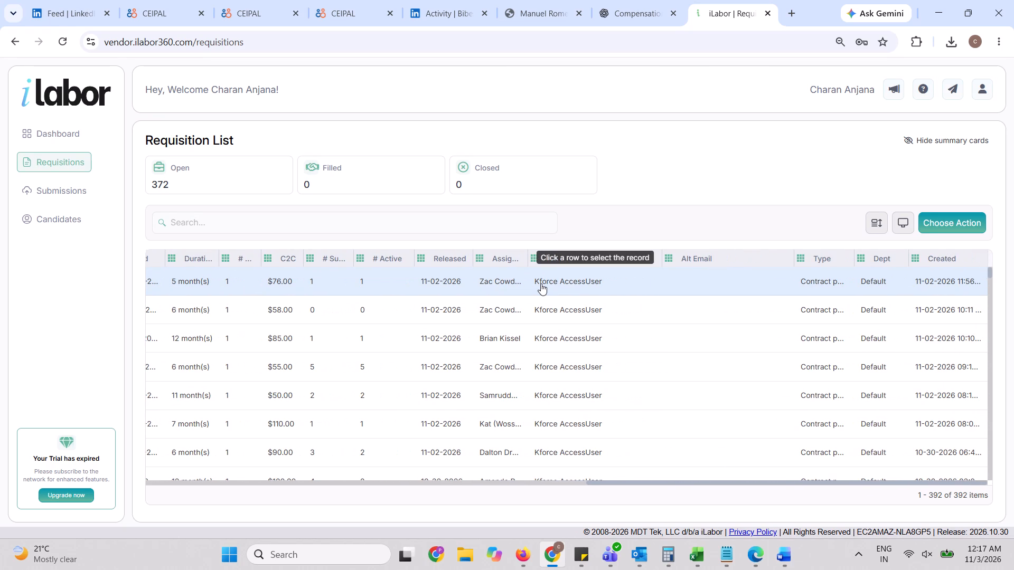
pyautogui.hscroll(7, 541, 283)
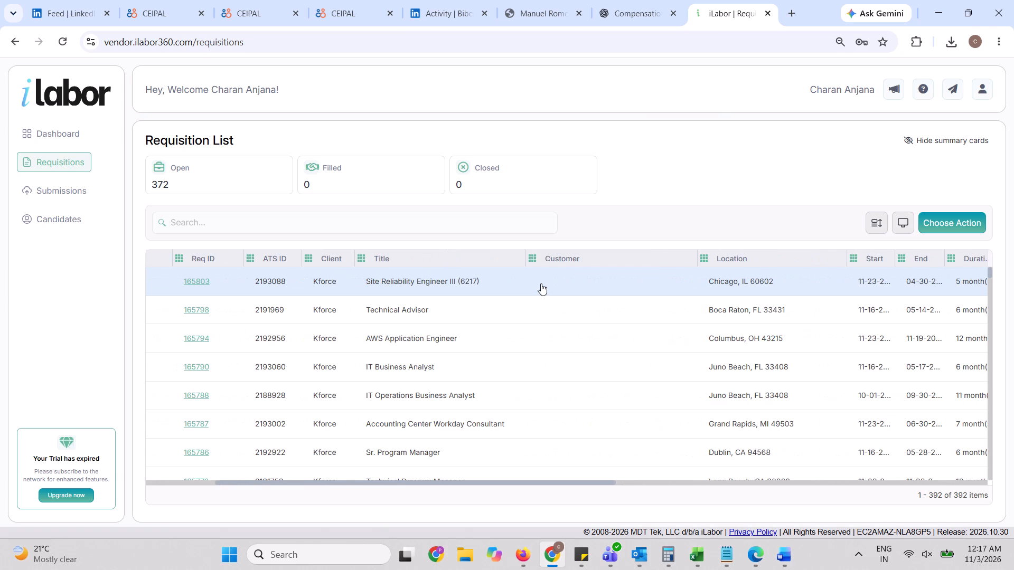
pyautogui.hscroll(2, 541, 283)
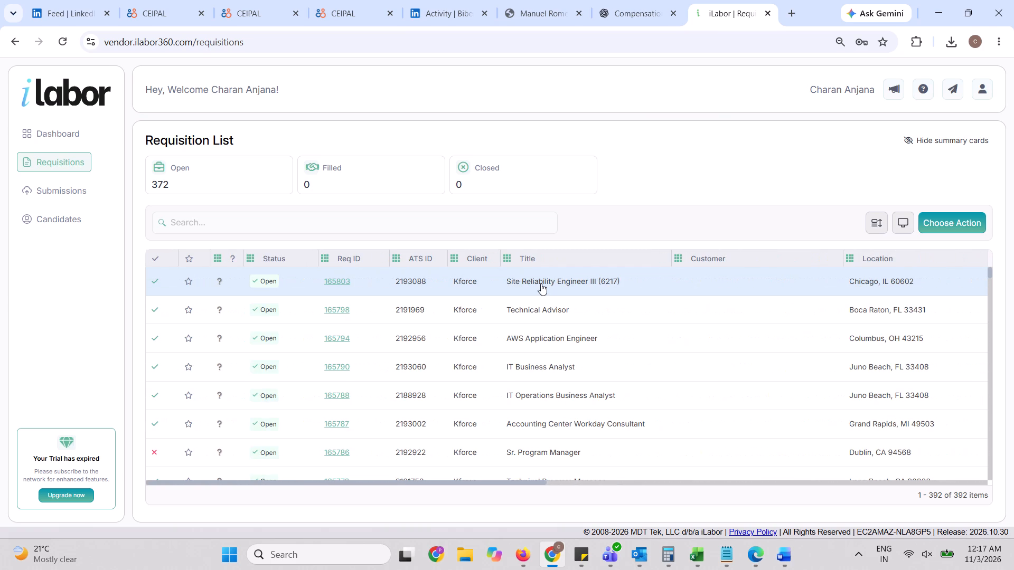
pyautogui.hscroll(-4, 541, 283)
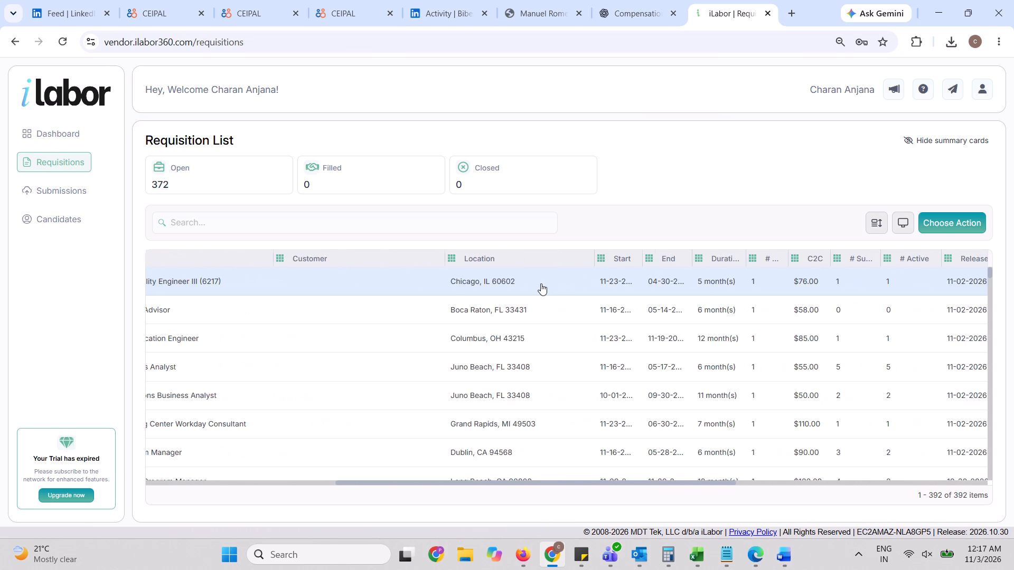
pyautogui.hscroll(-2, 541, 283)
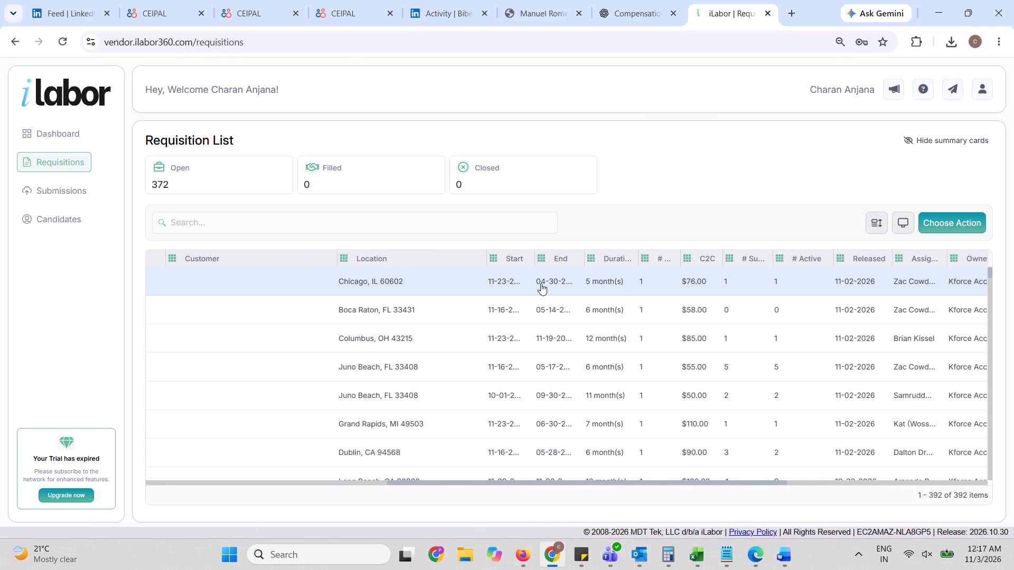
pyautogui.hscroll(-4, 541, 283)
pyautogui.hscroll(4, 541, 283)
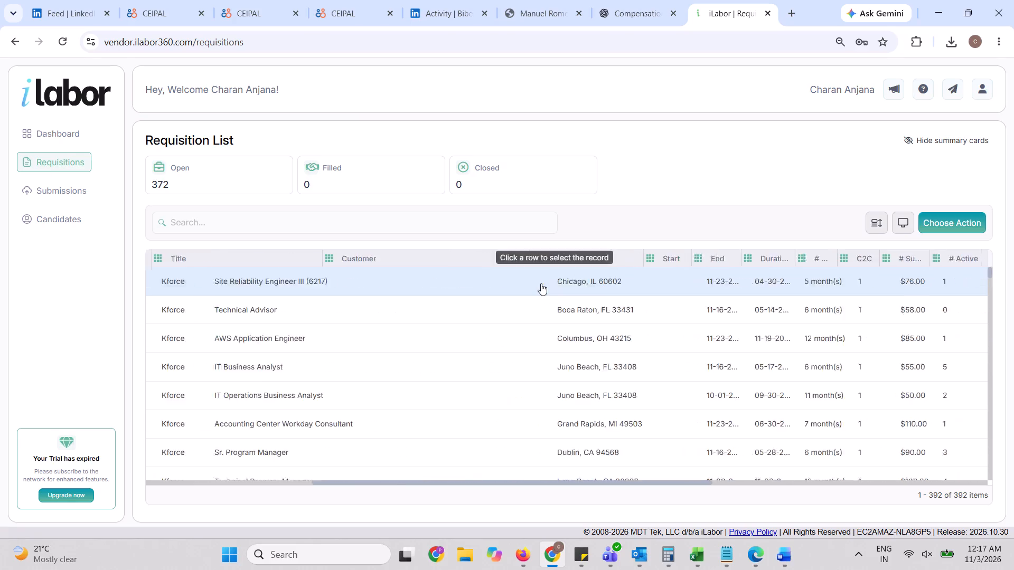
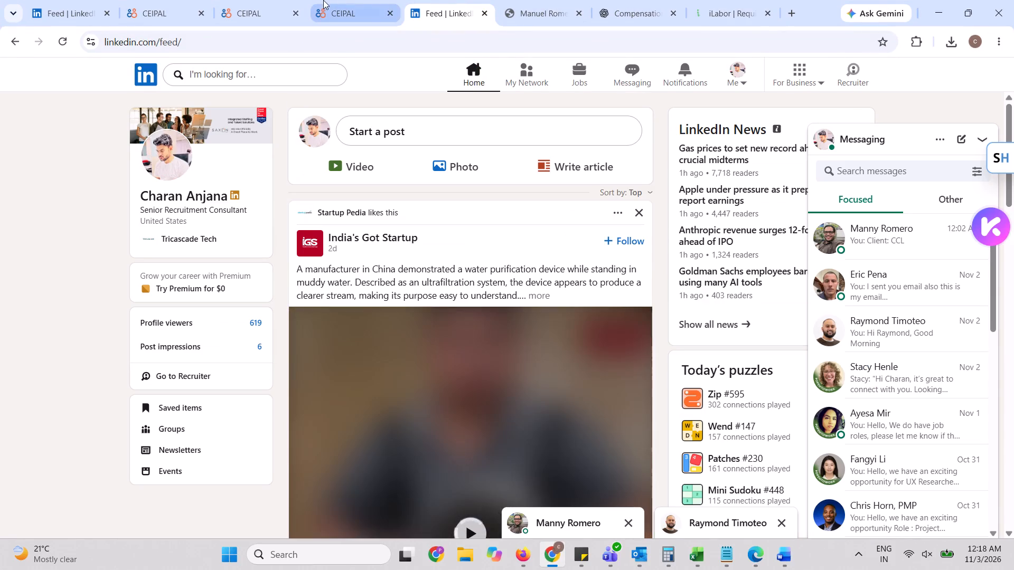
# Switch to the CEIPAL Integrated Search results showing the Internal DB candidate record.
pyautogui.click(358, 0)
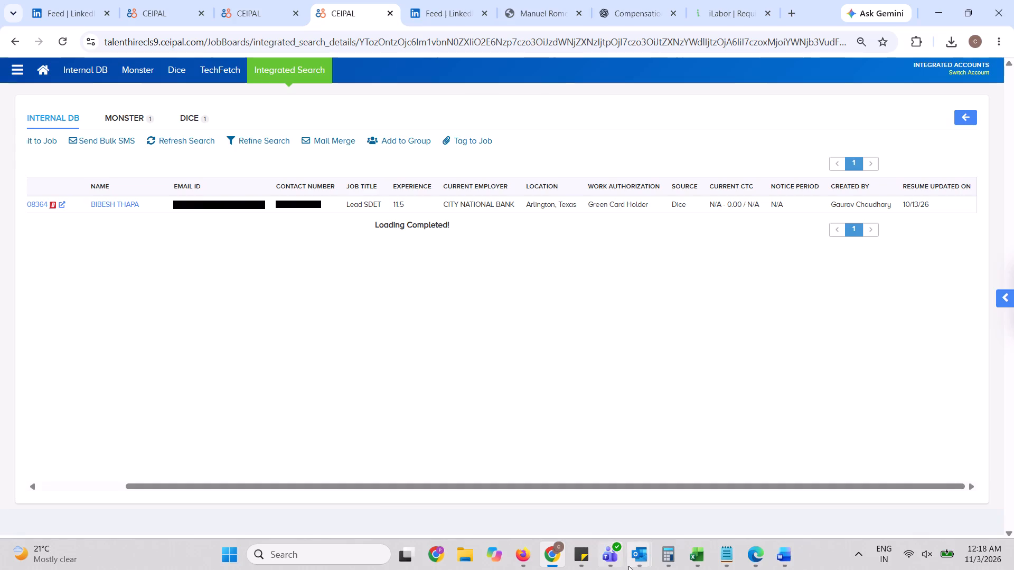
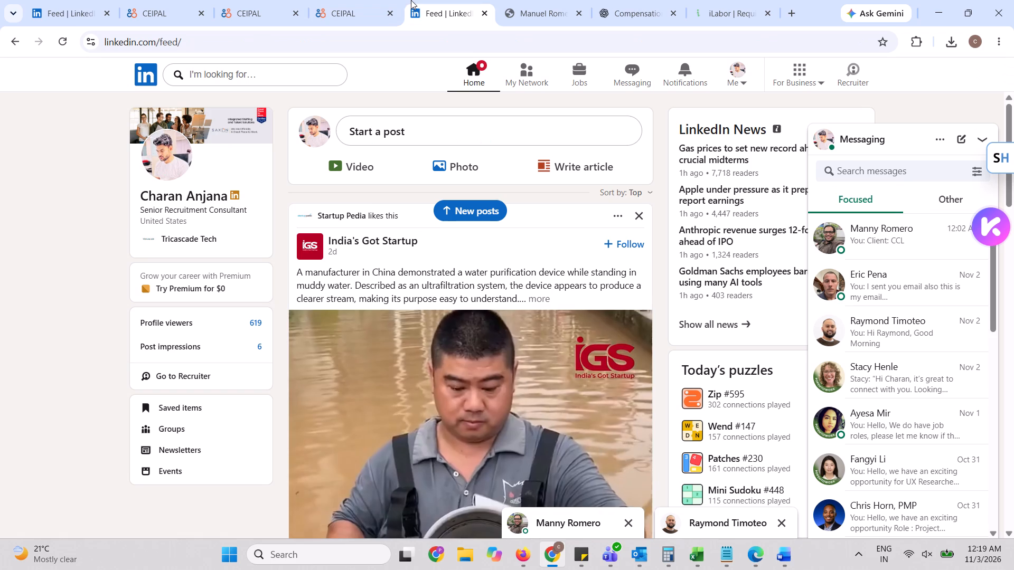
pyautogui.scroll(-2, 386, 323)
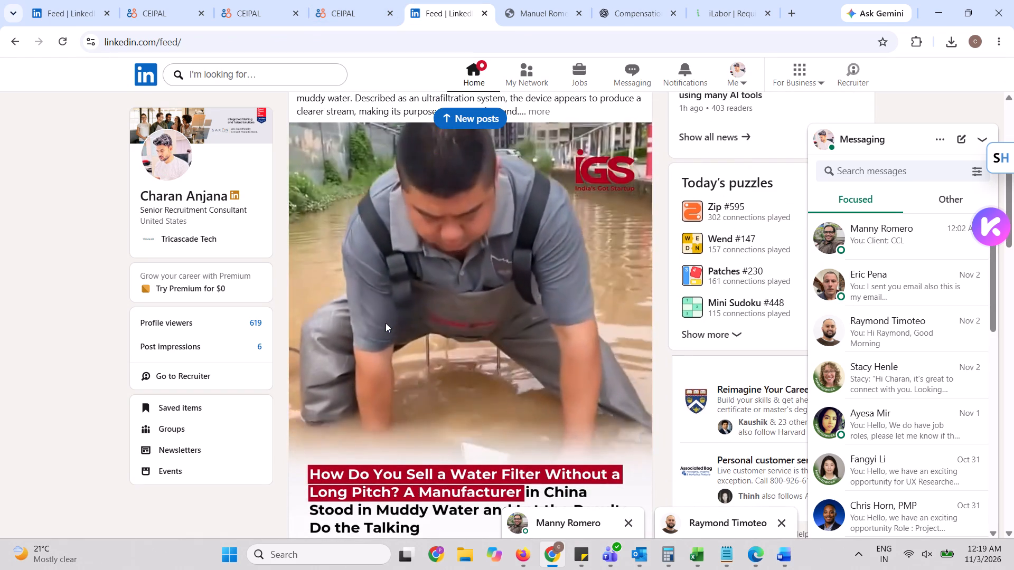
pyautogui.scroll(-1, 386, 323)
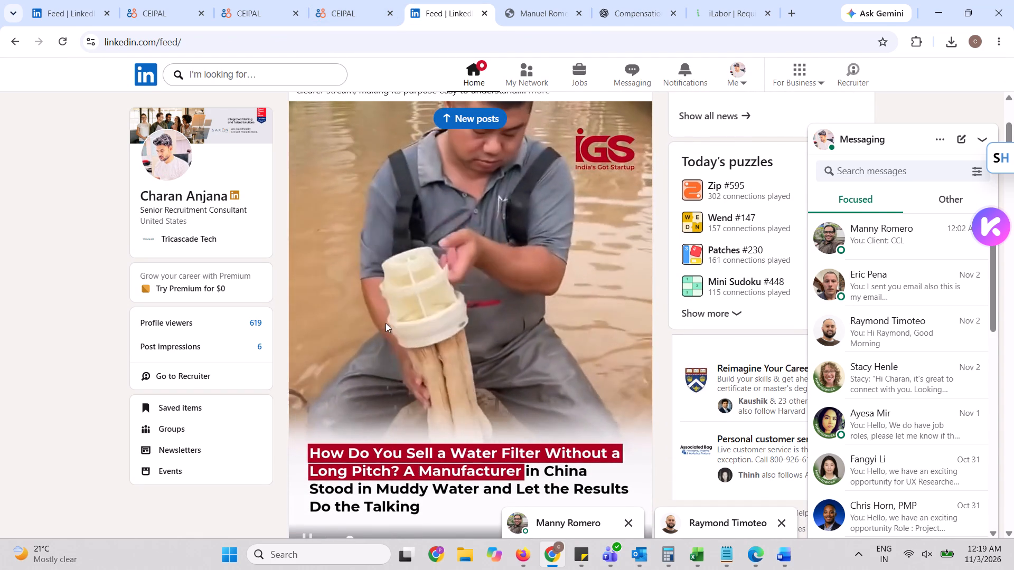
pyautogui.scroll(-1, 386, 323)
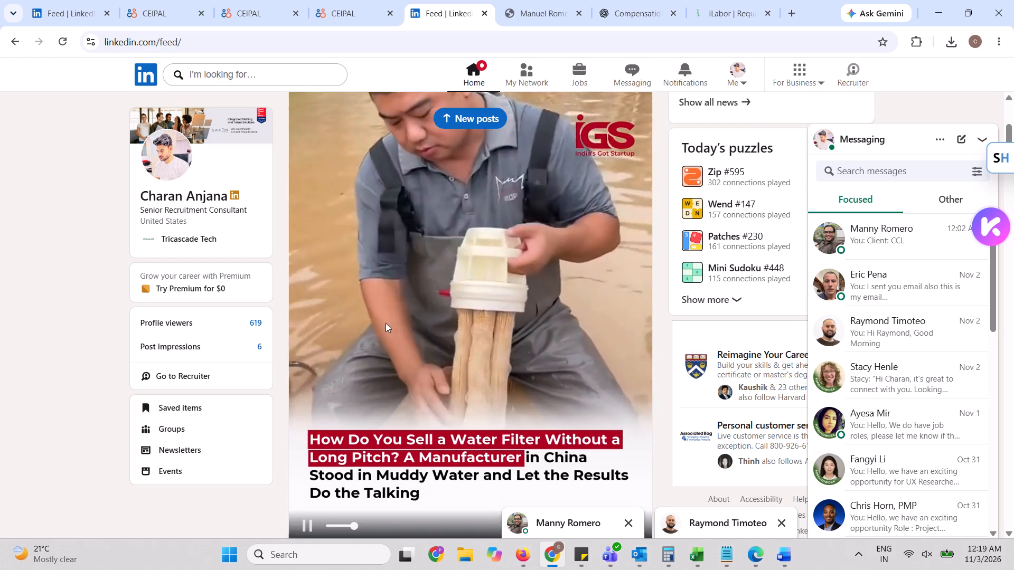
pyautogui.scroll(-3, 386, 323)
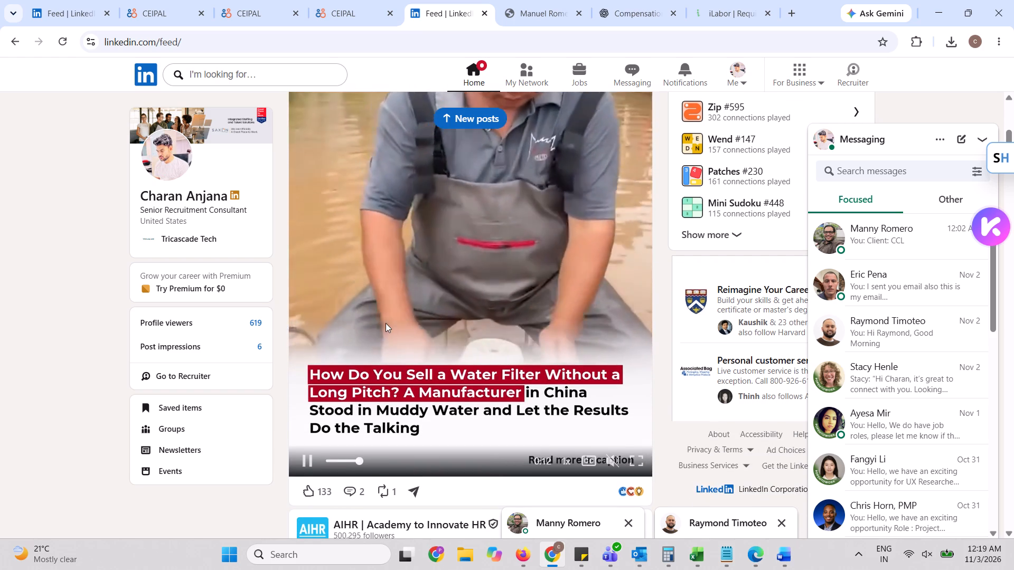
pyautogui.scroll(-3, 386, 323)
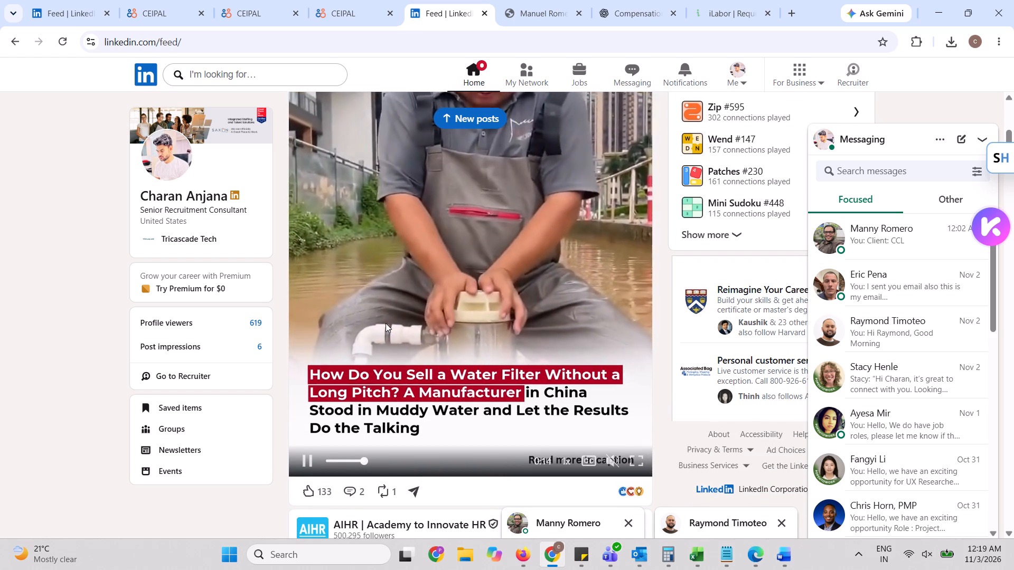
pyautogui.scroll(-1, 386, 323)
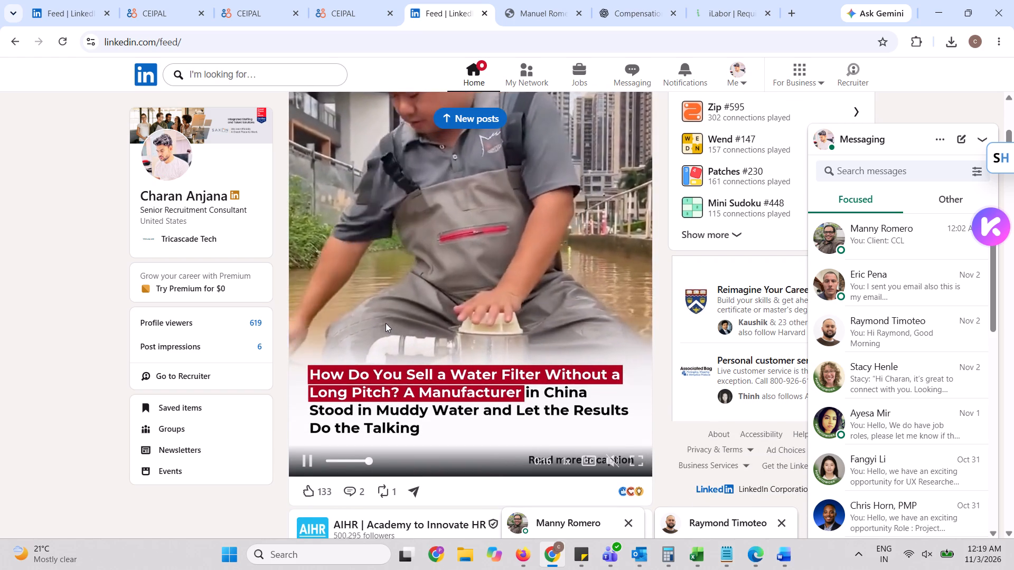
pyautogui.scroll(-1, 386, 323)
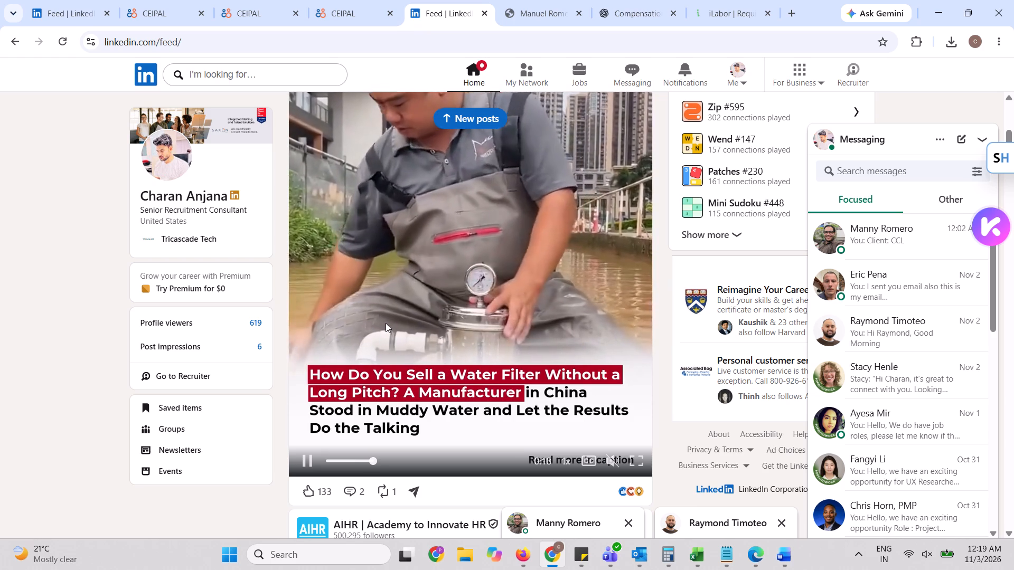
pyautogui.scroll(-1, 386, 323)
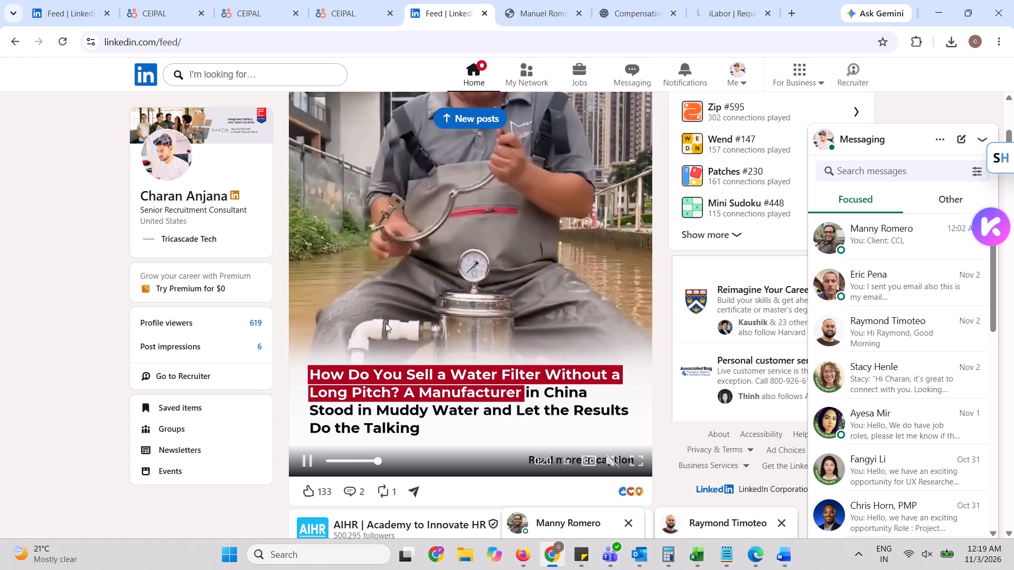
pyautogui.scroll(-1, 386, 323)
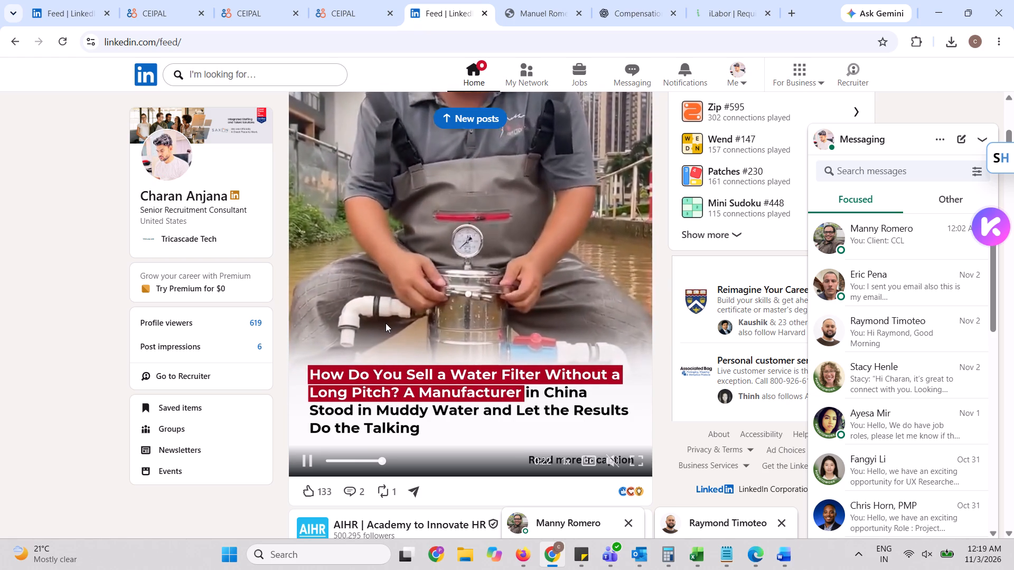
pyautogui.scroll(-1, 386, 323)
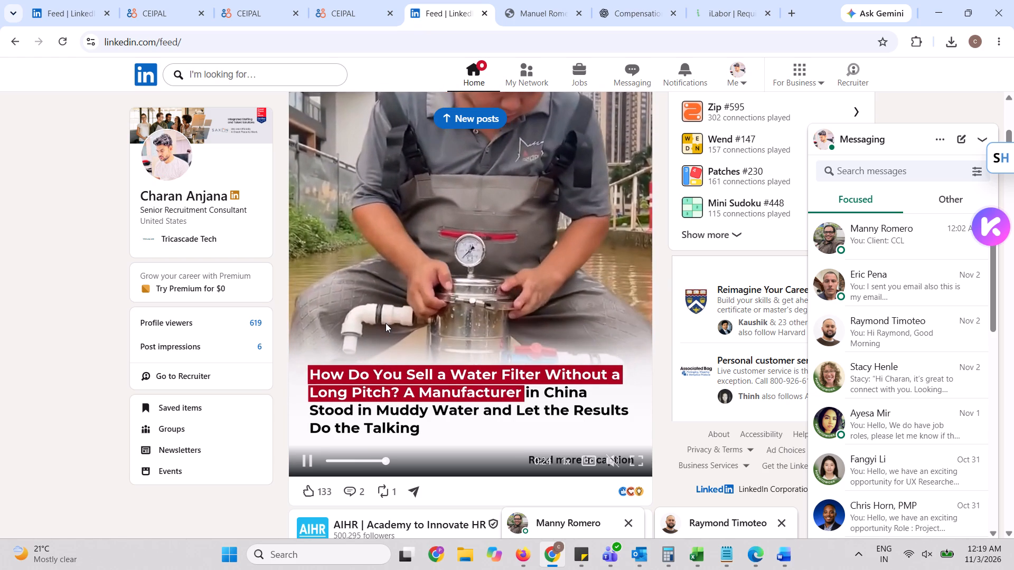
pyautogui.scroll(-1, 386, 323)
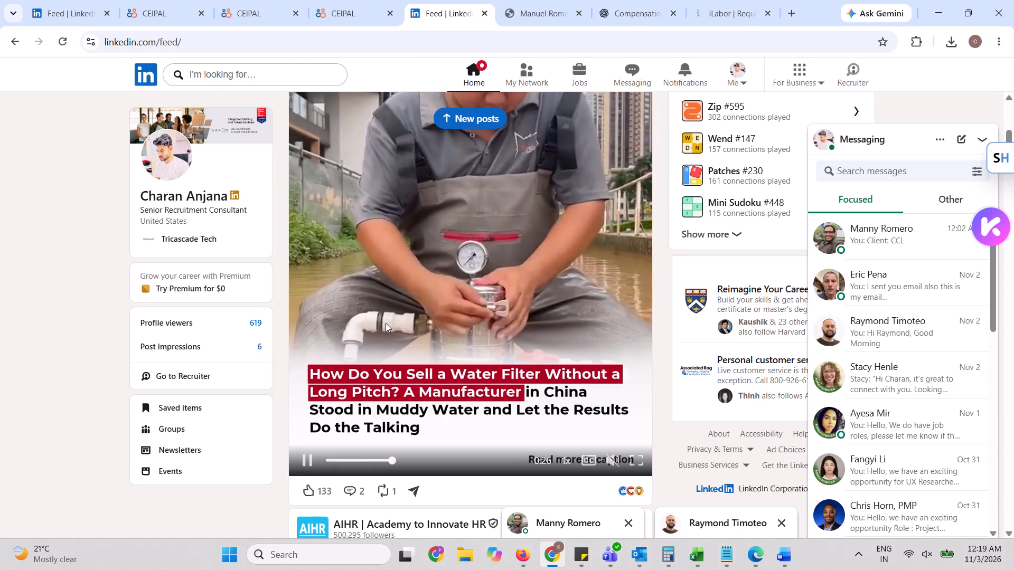
# Return to the CEIPAL Integrated Search results showing the Internal DB record of the Lead SDET candidate.
pyautogui.click(329, 0)
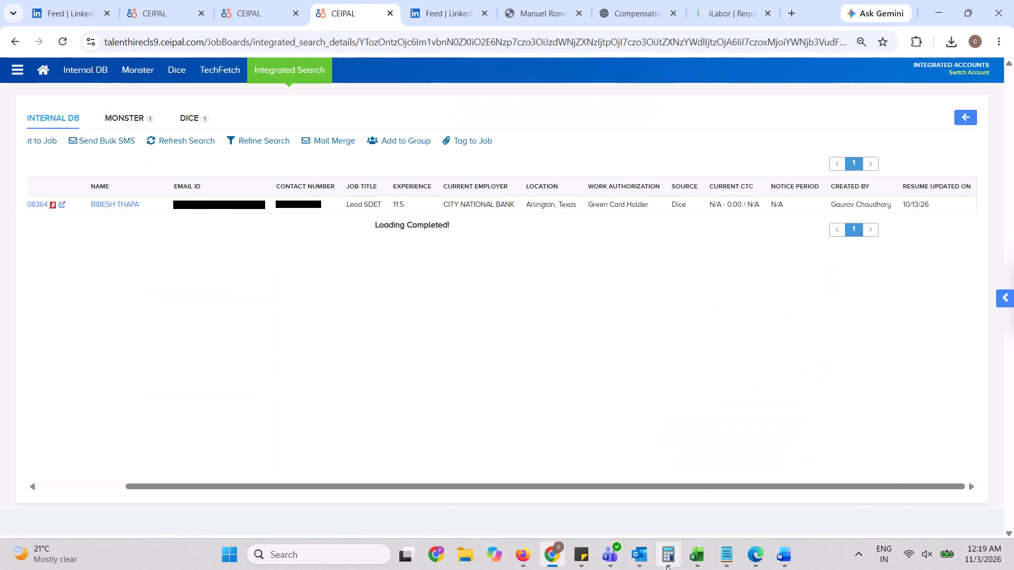
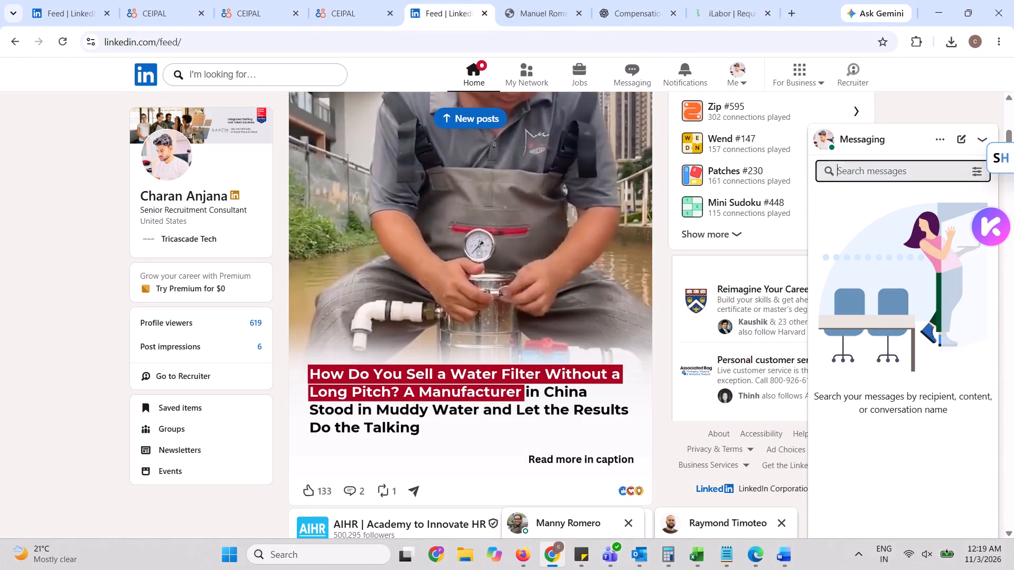
# Search the LinkedIn messages for "comp" and review the chat with the content designer connection about the Copywriter position.
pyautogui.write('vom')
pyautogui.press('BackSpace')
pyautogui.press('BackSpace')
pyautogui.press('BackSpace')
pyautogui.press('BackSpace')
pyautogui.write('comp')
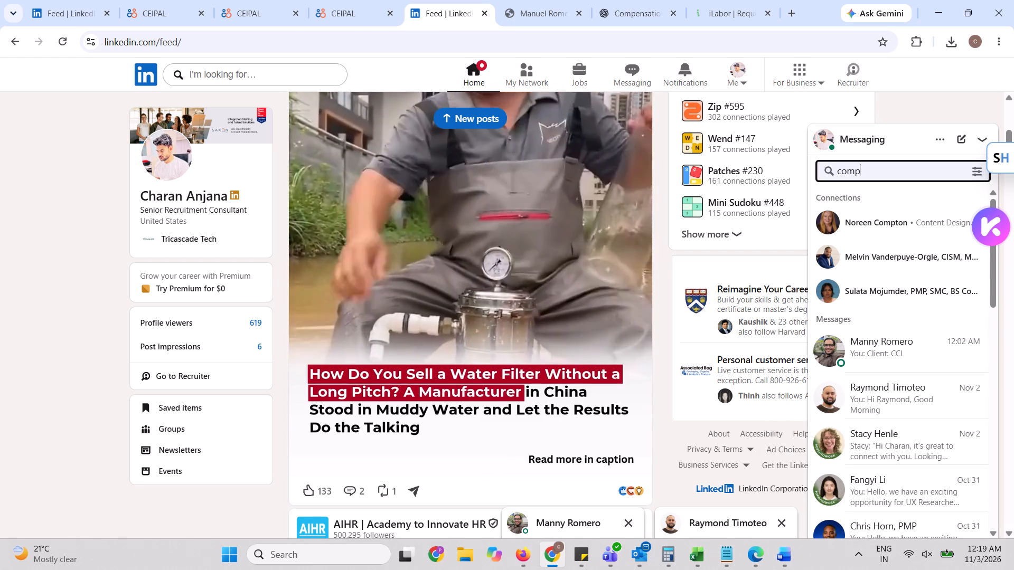
pyautogui.keyDown('ctrl'); pyautogui.click(935, 230); pyautogui.keyUp('ctrl')
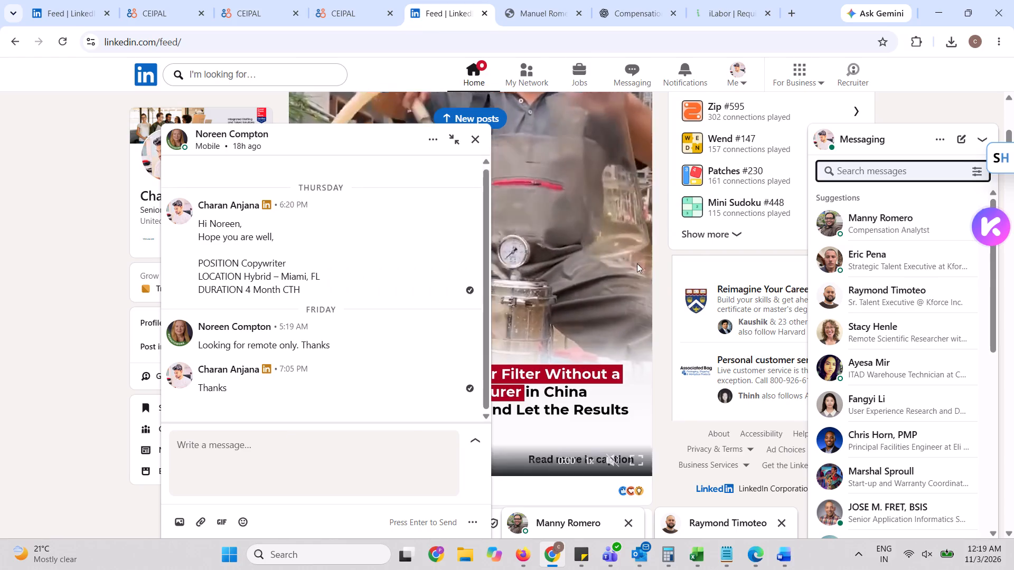
pyautogui.scroll(5, 248, 317)
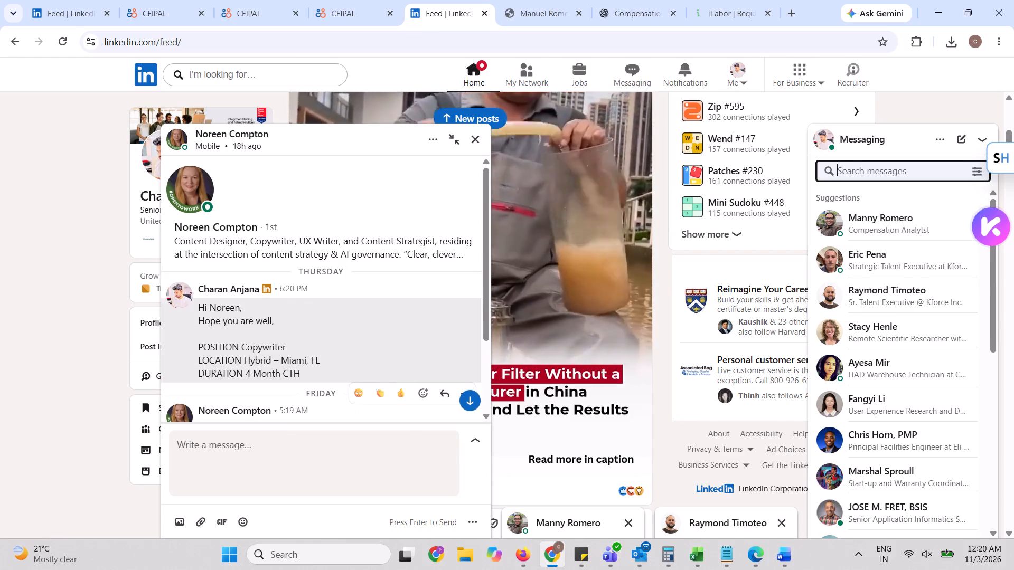
# Search the LinkedIn messages for "compensation" and close the content designer's chat.
pyautogui.click(852, 174)
pyautogui.hotkey('ctrl', 'v')
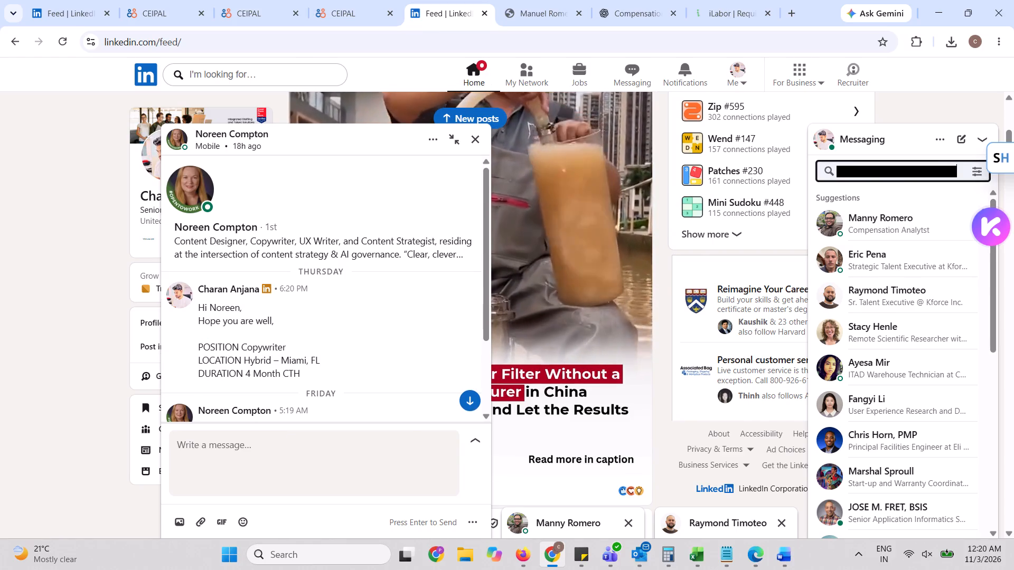
pyautogui.hotkey('ctrl', 'a')
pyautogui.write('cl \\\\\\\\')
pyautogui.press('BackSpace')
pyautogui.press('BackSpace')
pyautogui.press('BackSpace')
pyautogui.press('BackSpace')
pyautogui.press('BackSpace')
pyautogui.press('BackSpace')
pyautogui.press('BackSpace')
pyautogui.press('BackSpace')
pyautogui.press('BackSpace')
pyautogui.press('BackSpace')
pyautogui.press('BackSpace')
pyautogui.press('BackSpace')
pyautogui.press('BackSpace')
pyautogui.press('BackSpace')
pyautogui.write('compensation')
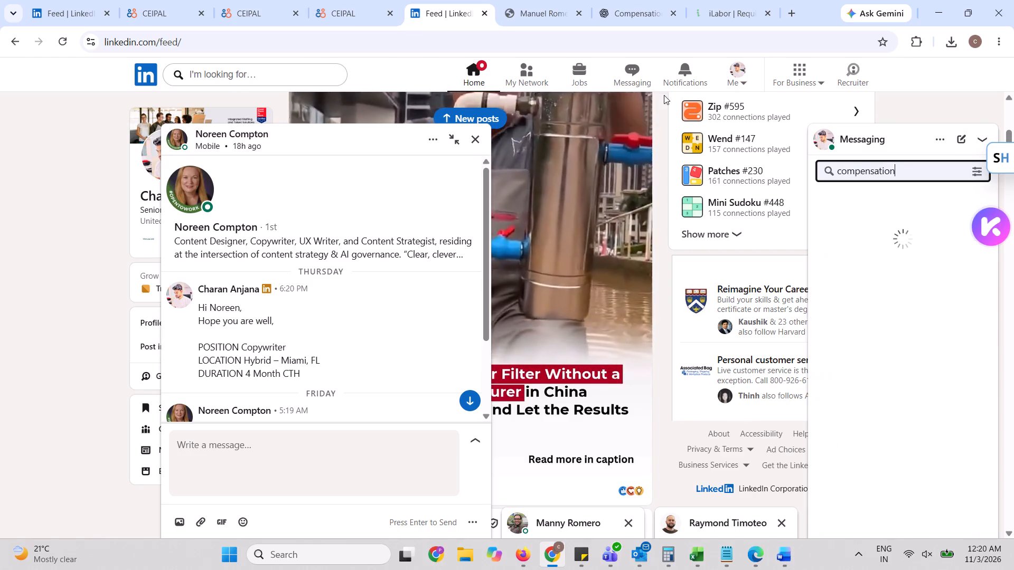
pyautogui.click(475, 138)
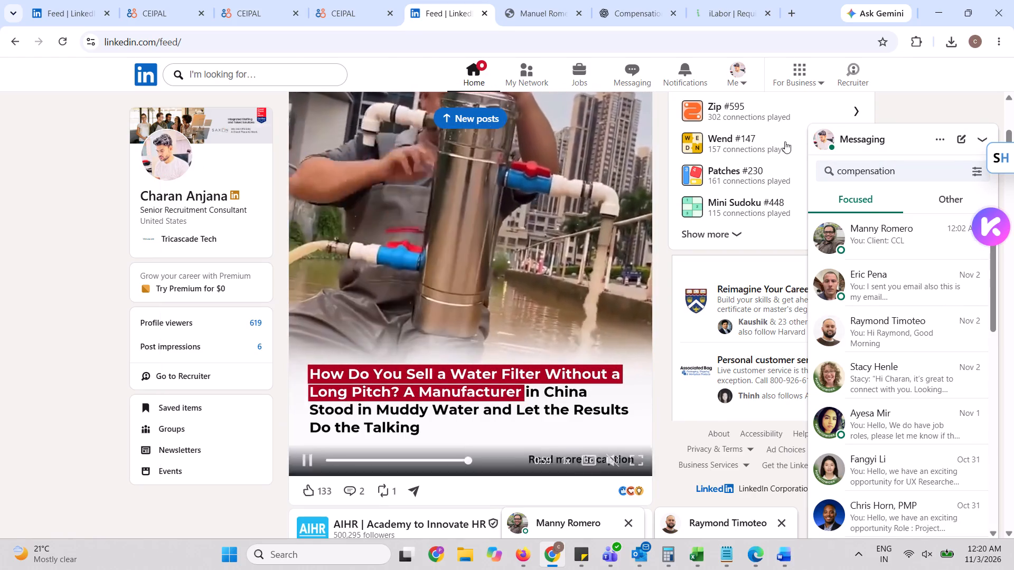
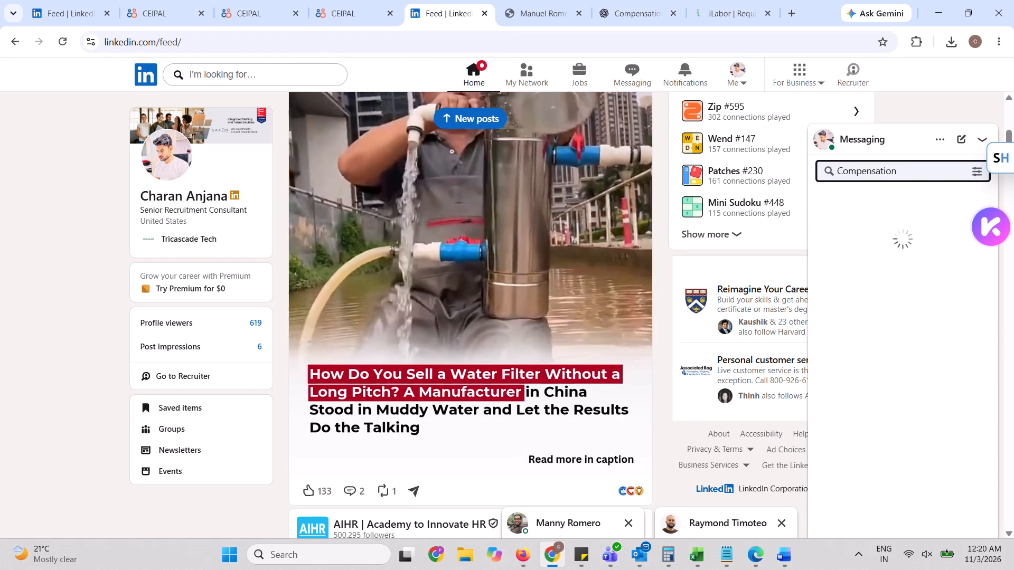
# Search the LinkedIn message conversations for "Compensation".
pyautogui.press('Return')
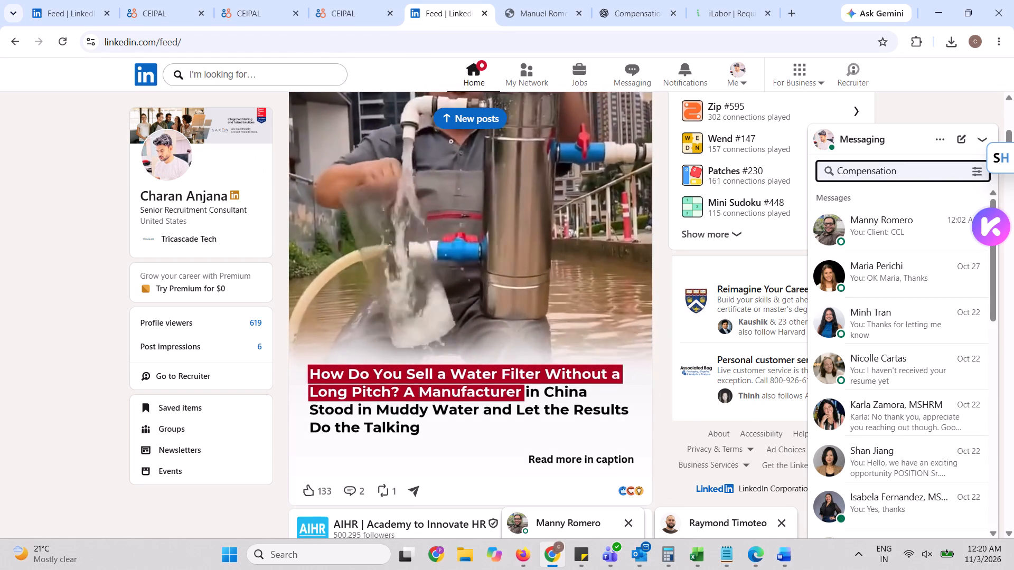
pyautogui.press('BackSpace')
pyautogui.press('Return')
pyautogui.press('Return')
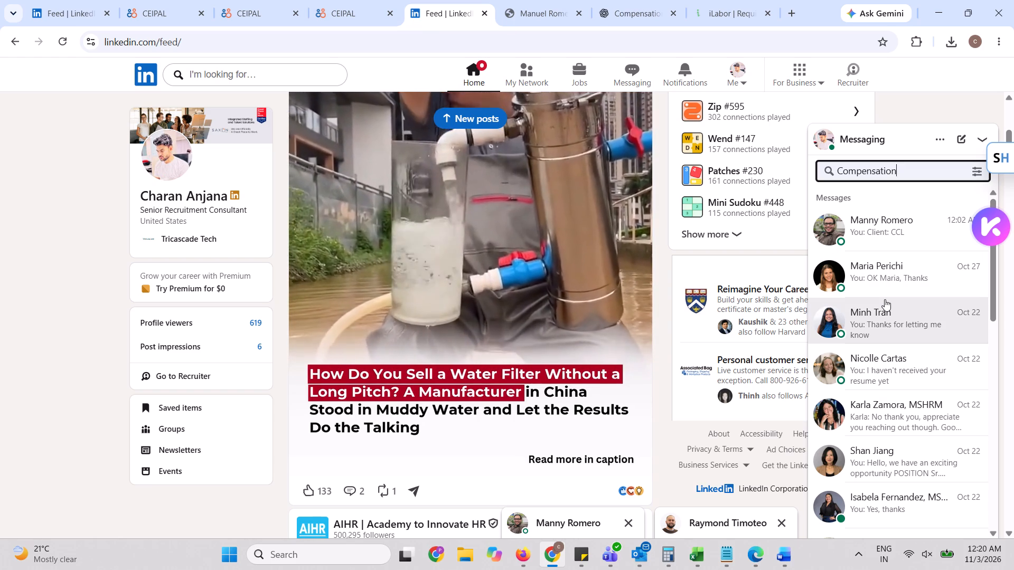
# From the Compensation message results, open the conversation with the VITAS Healthcare Compensation & Benefits Analyst and read the referral she shared.
pyautogui.scroll(-2, 885, 299)
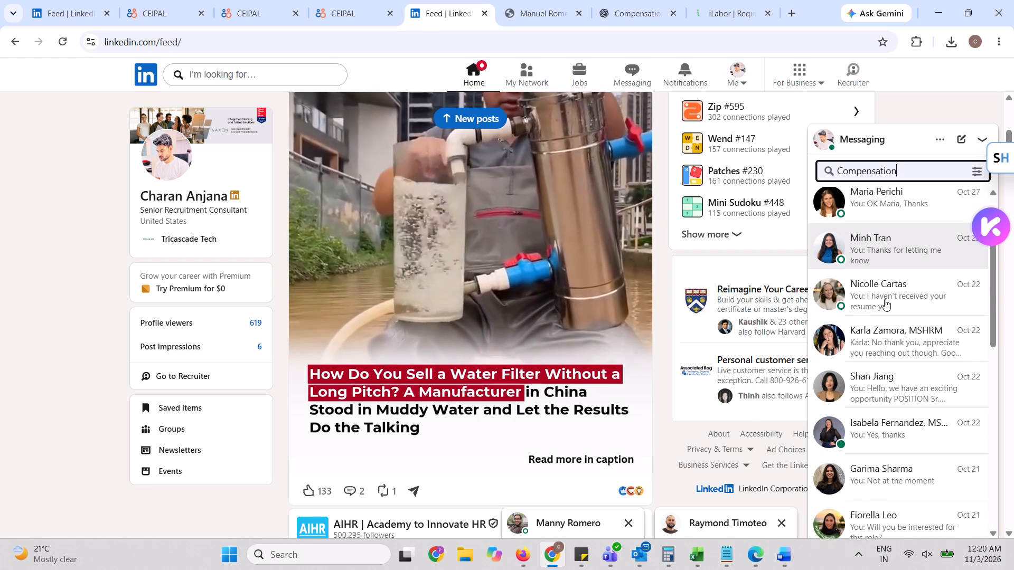
pyautogui.scroll(-1, 885, 299)
pyautogui.click(888, 392)
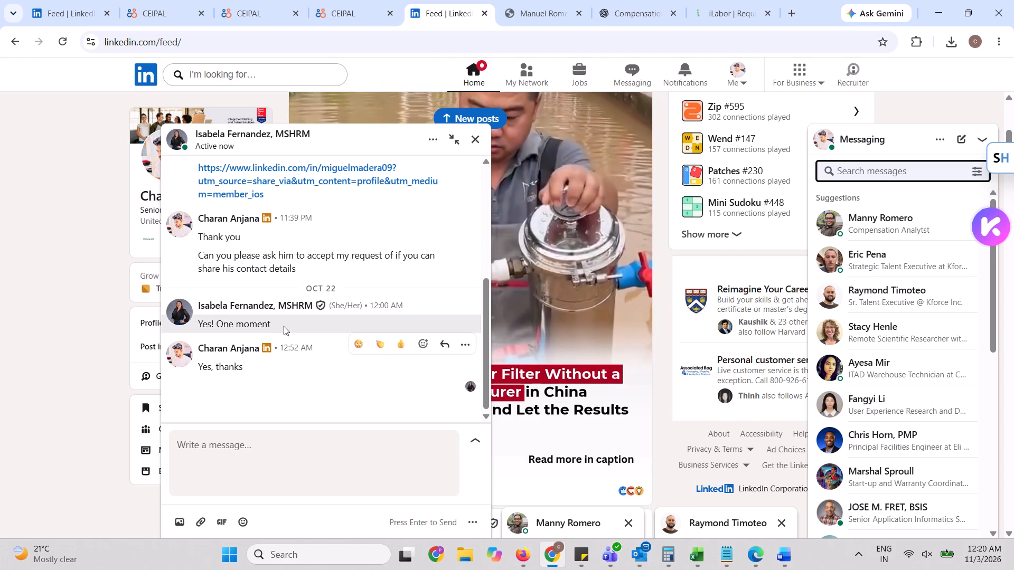
pyautogui.scroll(1, 264, 410)
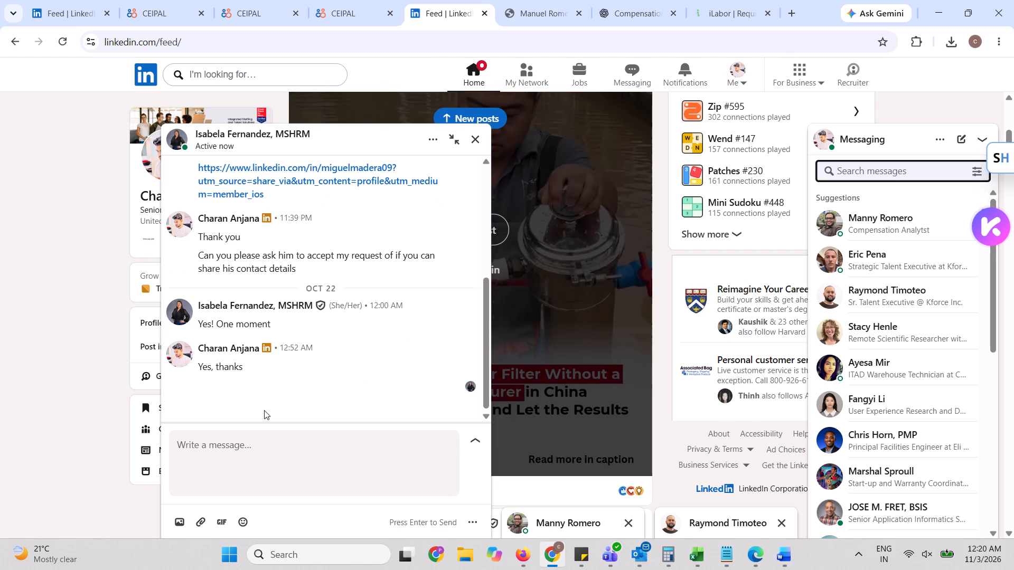
pyautogui.scroll(1, 264, 410)
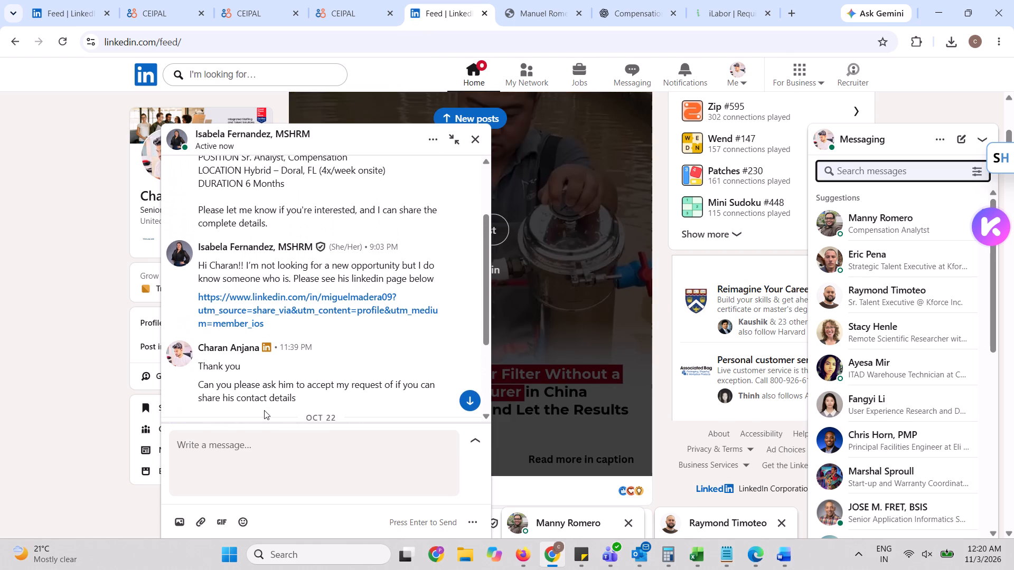
# Open the referred compensation professional's profile from the shared link and review the work experience.
pyautogui.click(232, 311)
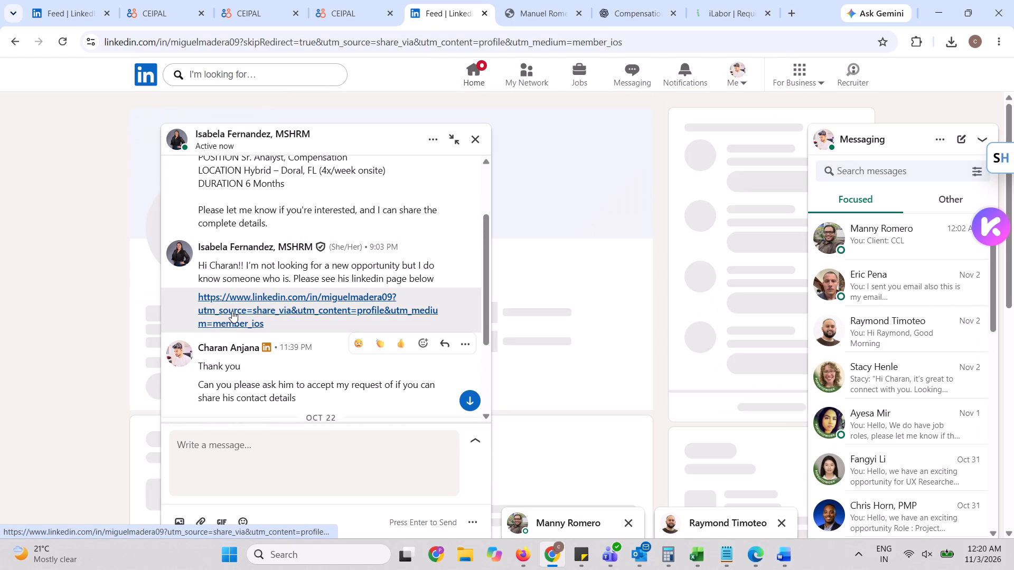
pyautogui.click(343, 144)
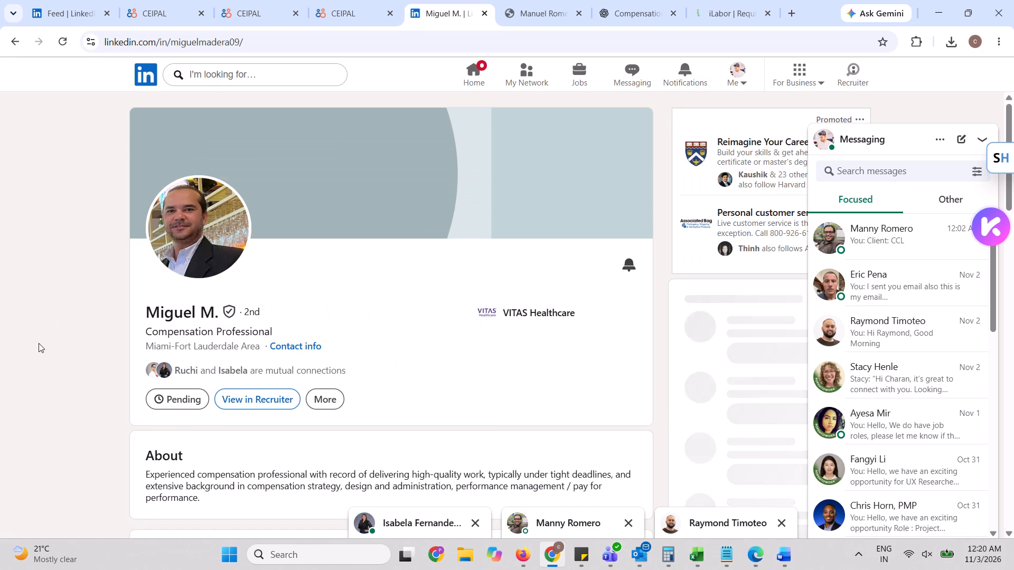
pyautogui.scroll(-8, 70, 294)
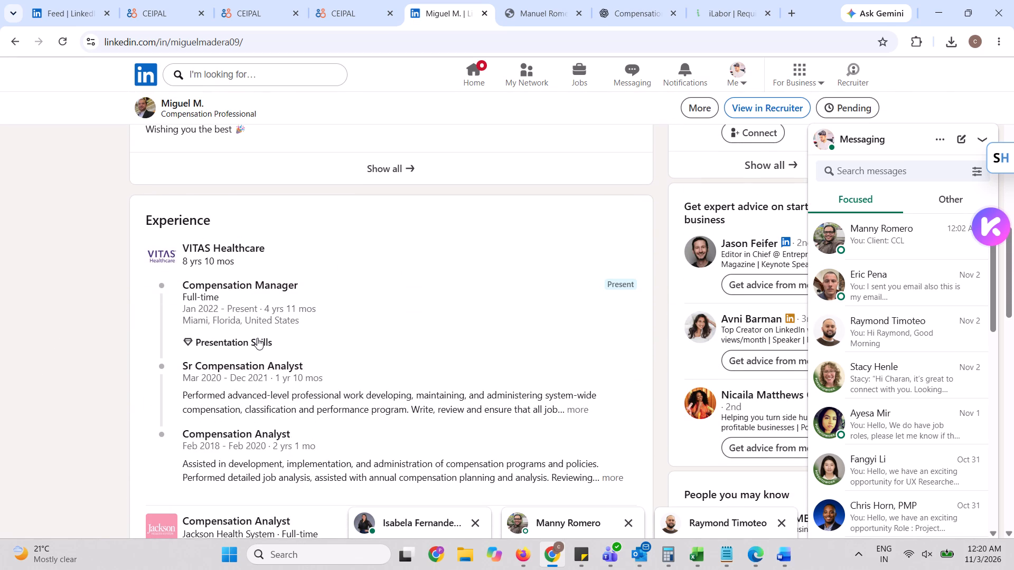
pyautogui.scroll(7, 257, 338)
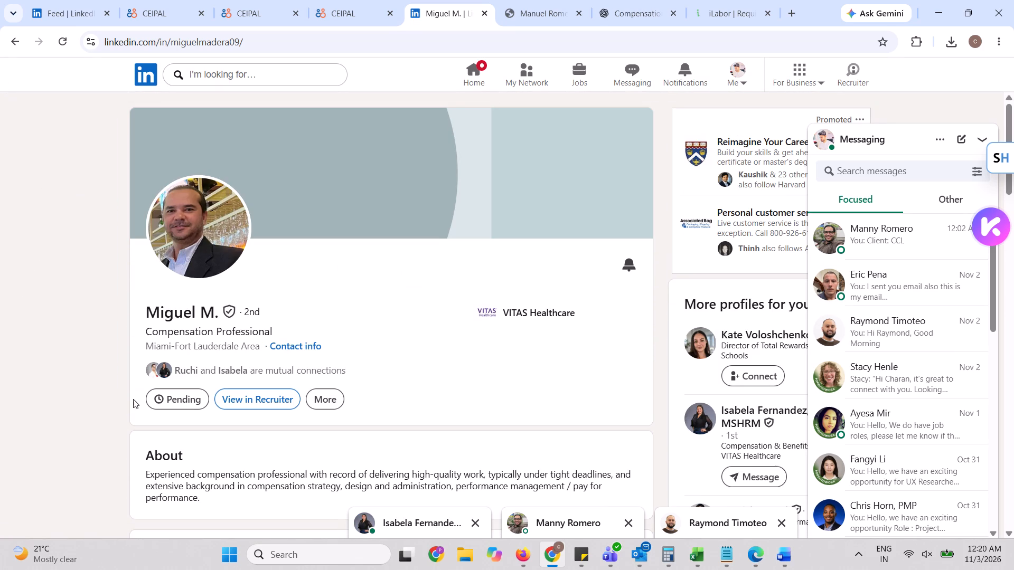
# Open the list of mutual connections with the referred compensation professional in a new tab.
pyautogui.rightClick(185, 372)
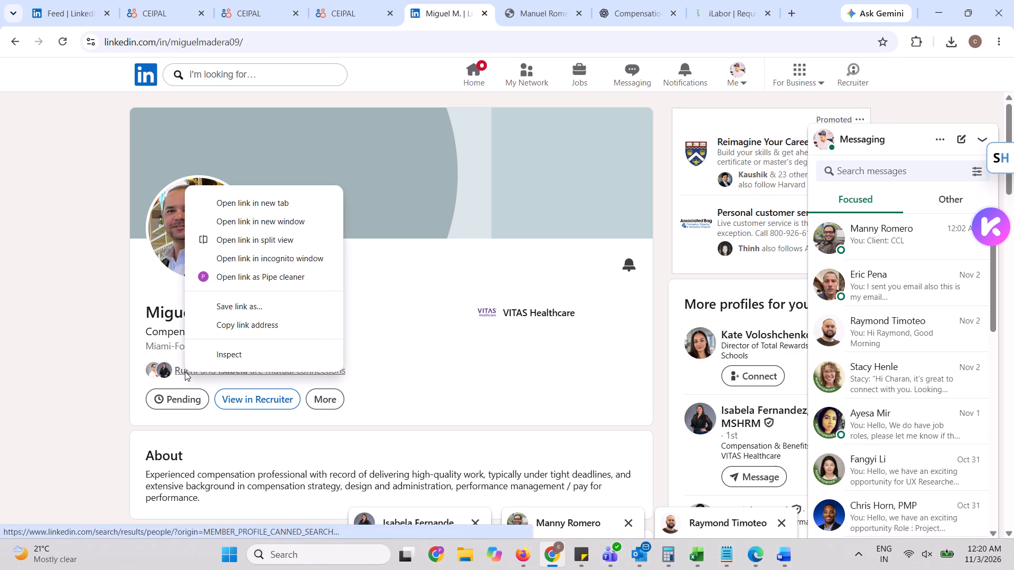
pyautogui.click(255, 197)
pyautogui.click(474, 0)
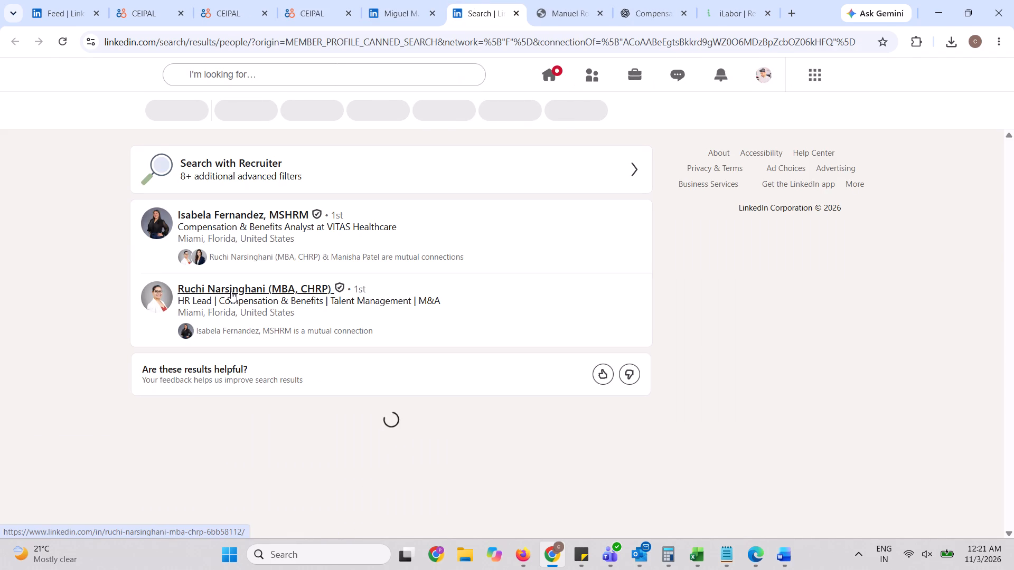
# Open the profile of the Compensation & Benefits Analyst at VITAS Healthcare from the mutual connections in a new tab.
pyautogui.rightClick(245, 211)
pyautogui.click(297, 225)
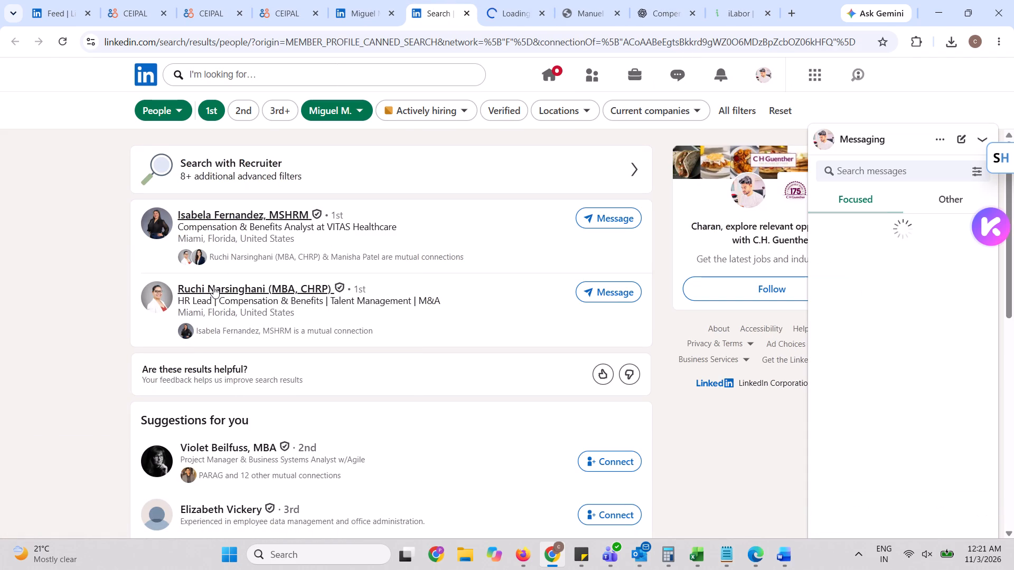
pyautogui.click(213, 289)
pyautogui.click(512, 0)
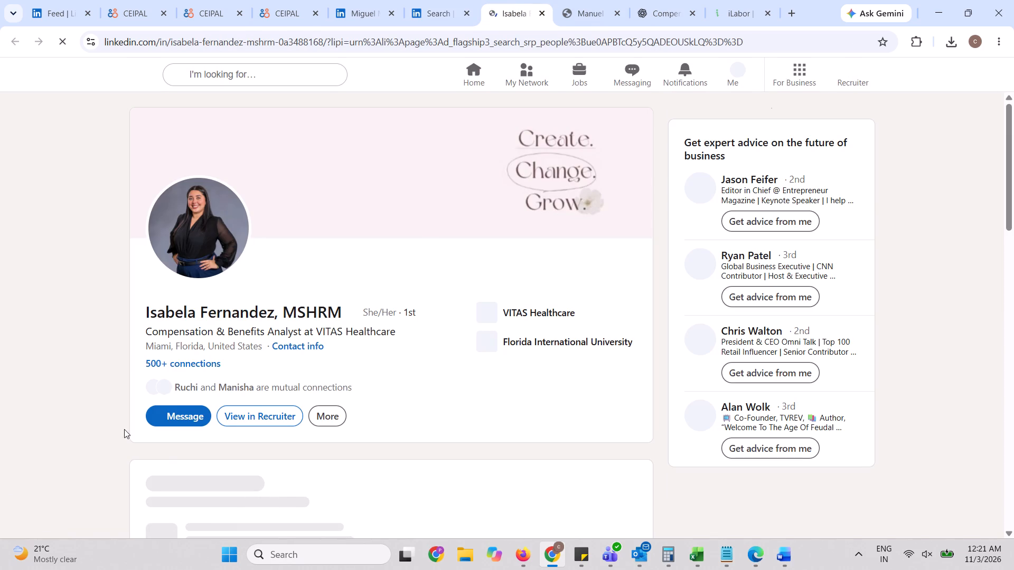
# Start a message to the VITAS Healthcare Compensation & Benefits Analyst from her profile.
pyautogui.click(180, 421)
pyautogui.click(179, 414)
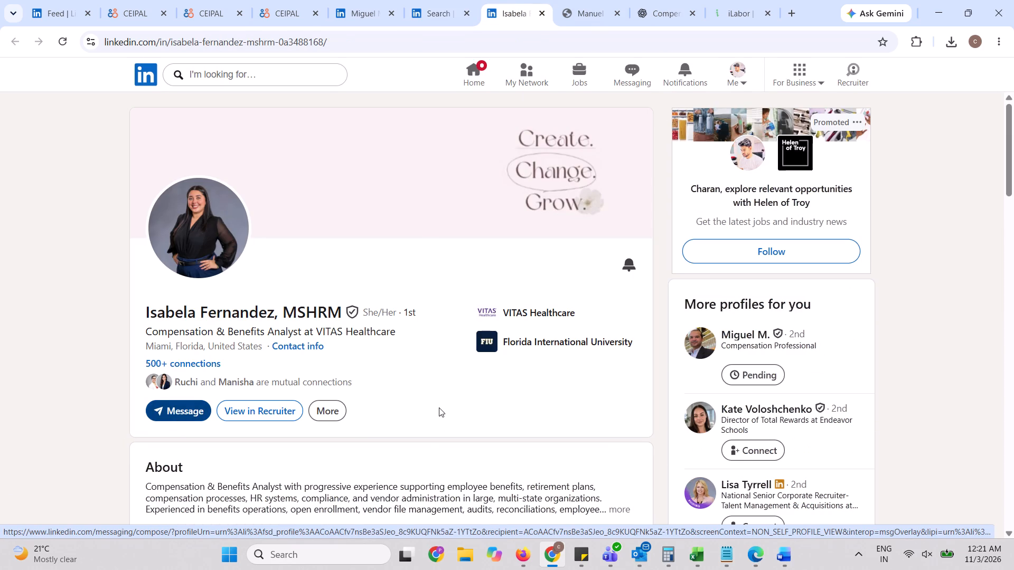
pyautogui.click(180, 406)
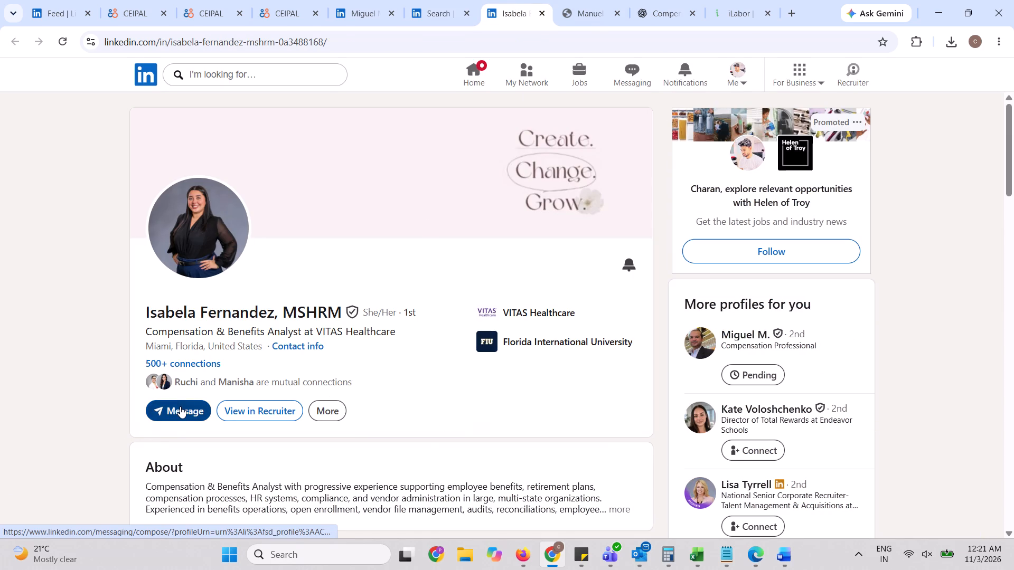
pyautogui.keyDown('ctrl'); pyautogui.click(180, 406); pyautogui.keyUp('ctrl')
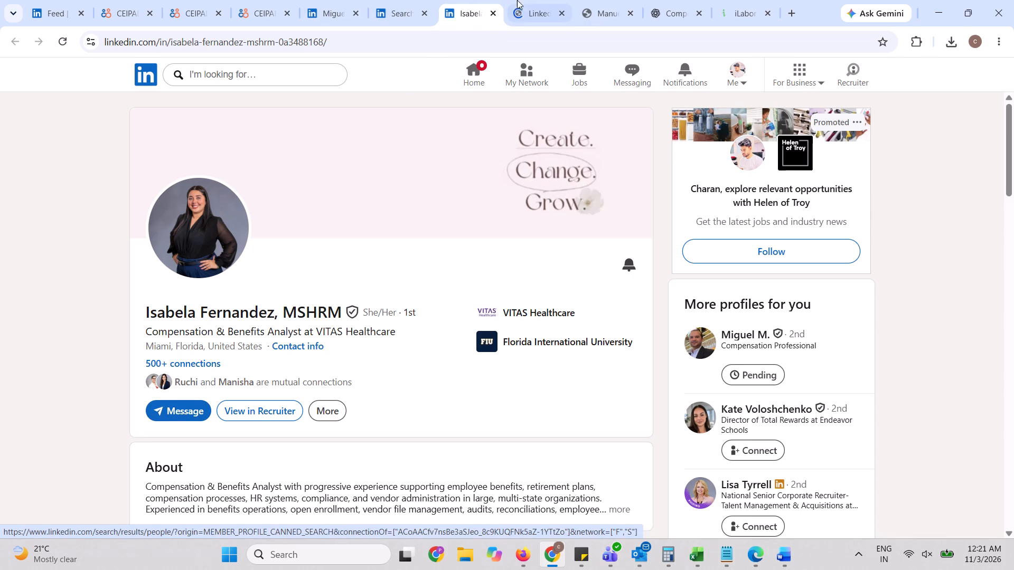
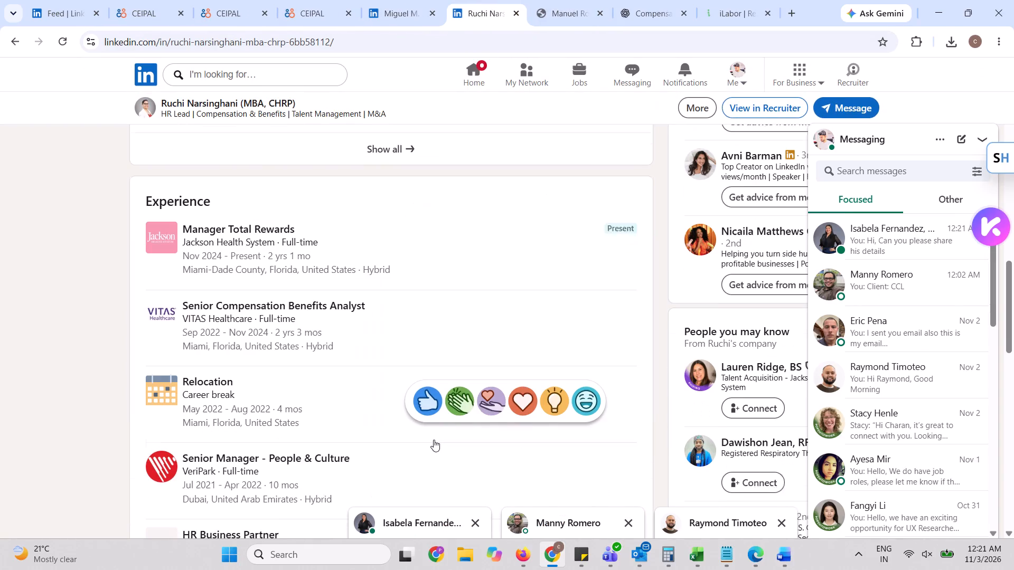
# Review the work experience on the profile of the Jackson Health System total rewards manager.
pyautogui.scroll(-1, 434, 440)
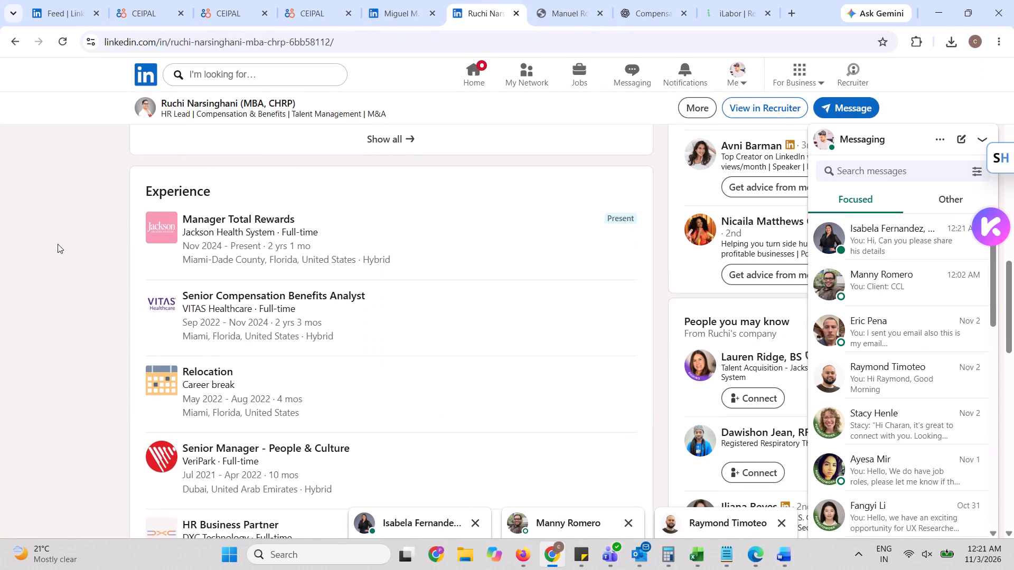
pyautogui.scroll(-1, 58, 244)
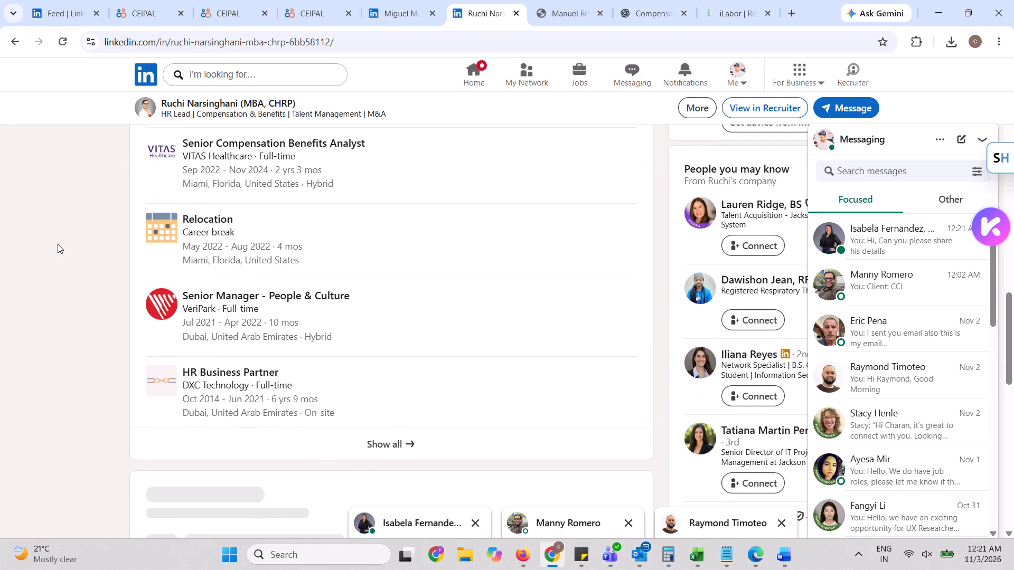
pyautogui.scroll(-1, 58, 244)
pyautogui.scroll(13, 58, 244)
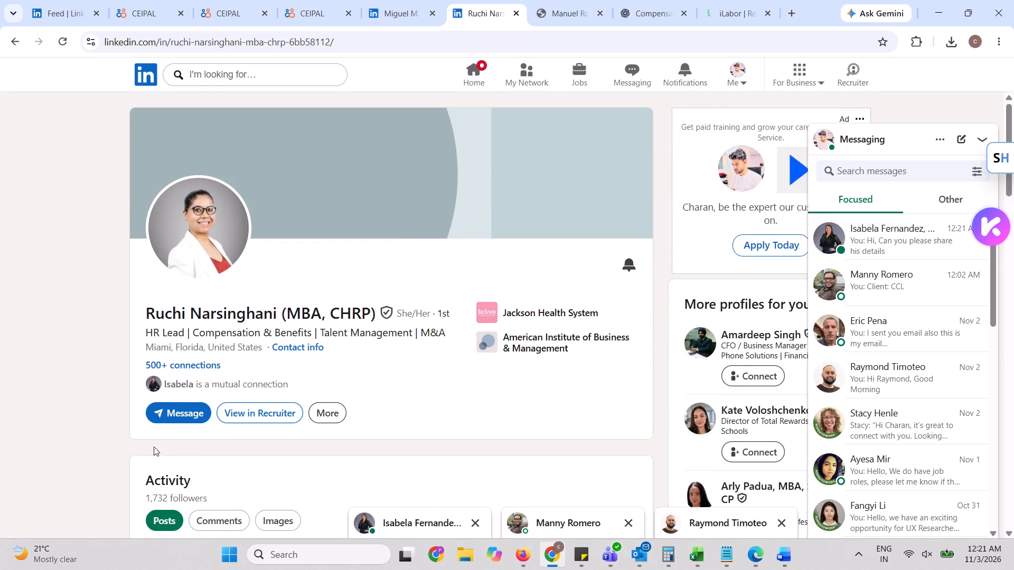
# Check the earlier message conversation with the total rewards manager, and close it along with her profile tab.
pyautogui.click(201, 412)
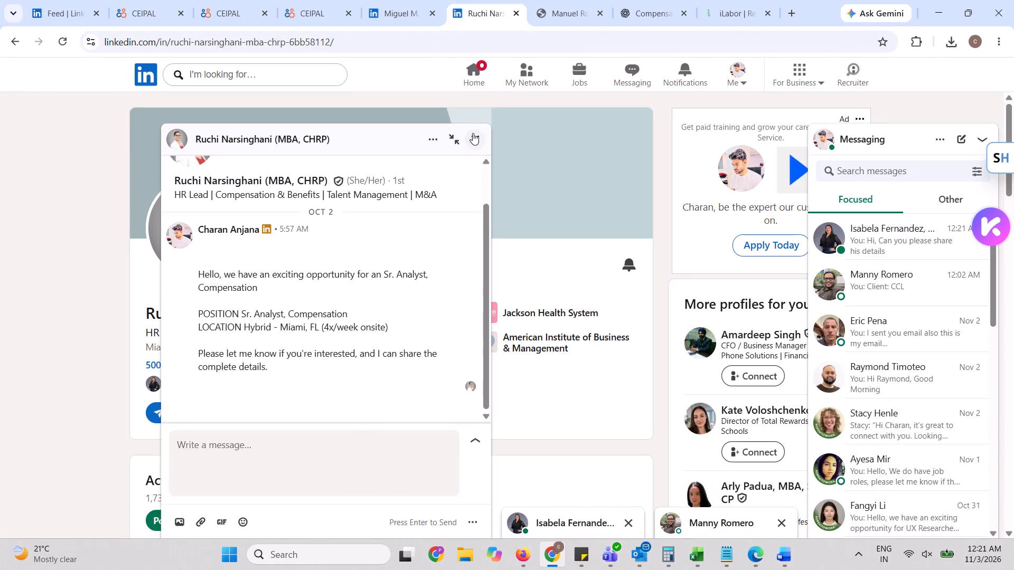
pyautogui.click(474, 139)
pyautogui.click(518, 14)
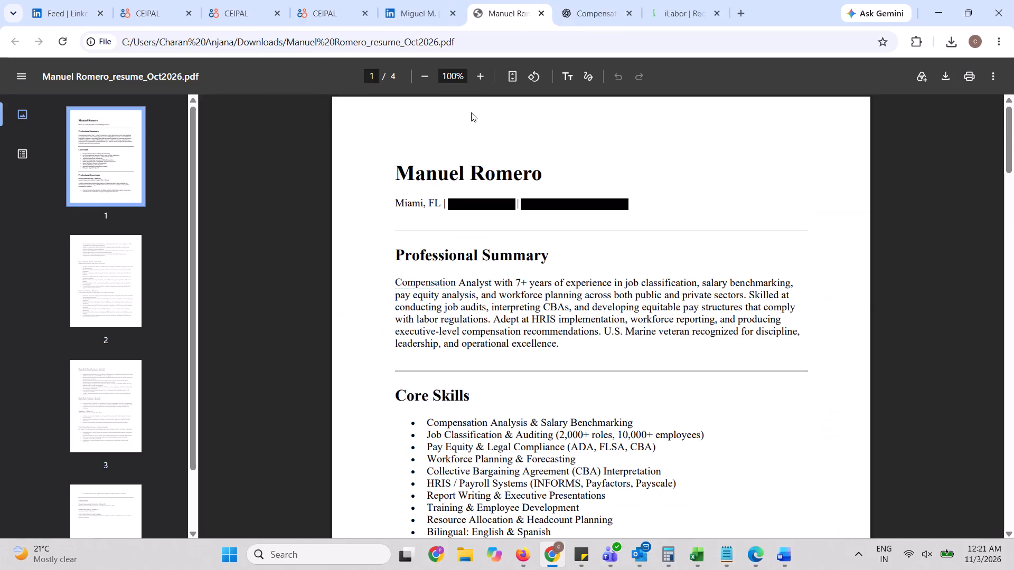
# From the referred compensation professional's profile page, search the messages for "Compensation" and look through the matching conversations.
pyautogui.click(393, 0)
pyautogui.click(417, 0)
pyautogui.click(885, 179)
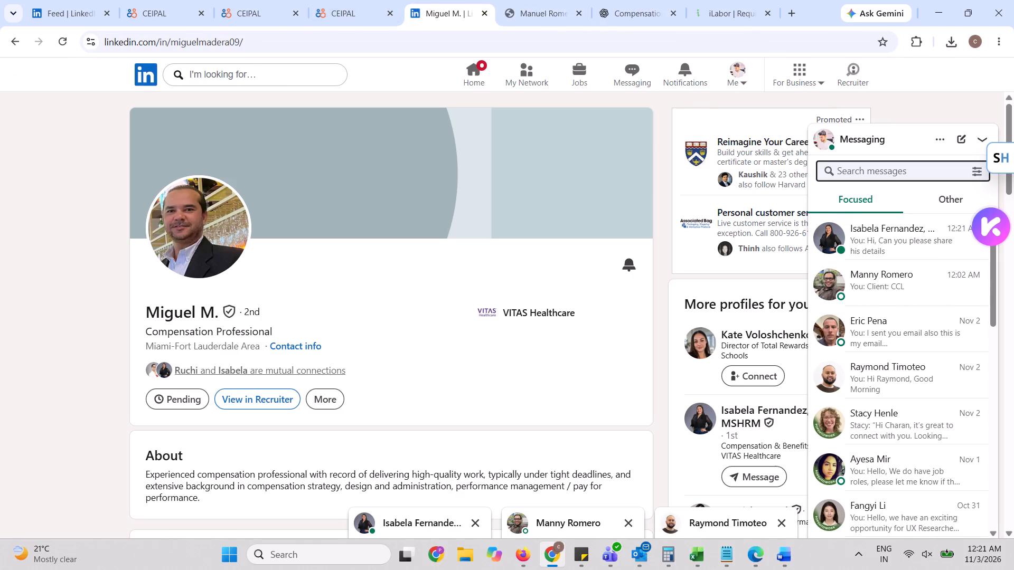
pyautogui.hotkey('ctrl', 'v')
pyautogui.press('BackSpace')
pyautogui.press('Return')
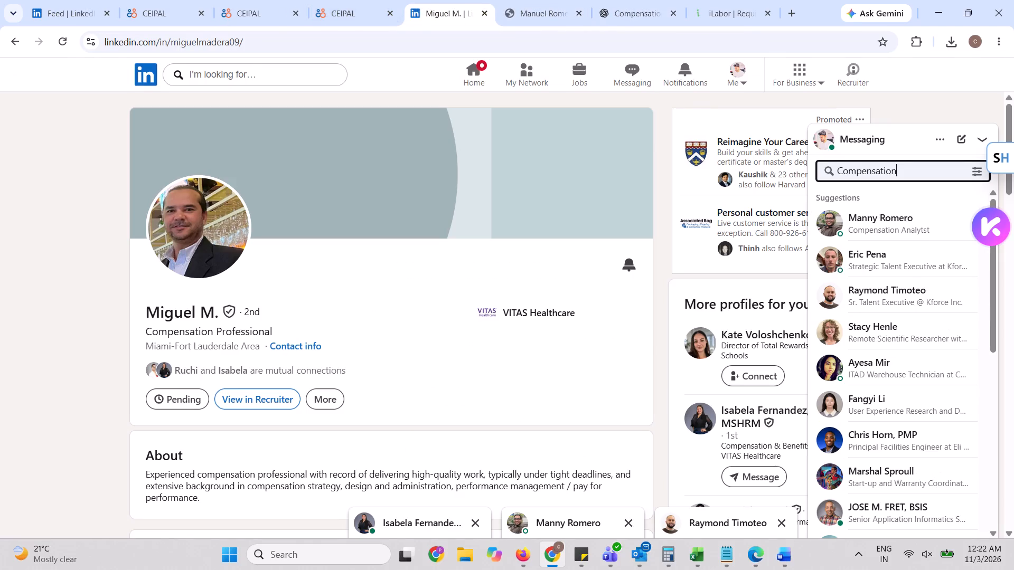
pyautogui.press('Return')
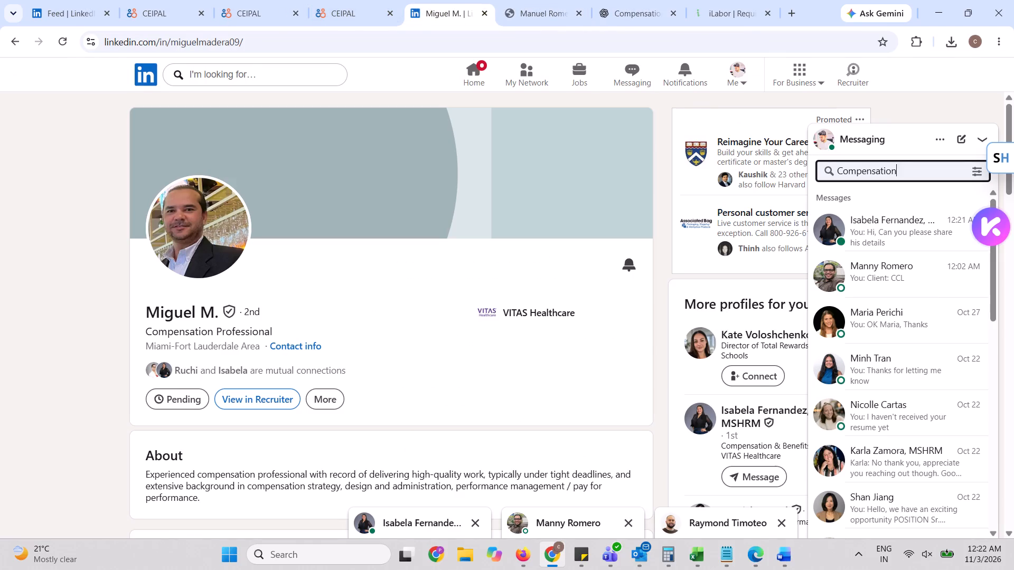
pyautogui.scroll(-2, 874, 335)
pyautogui.hscroll(-1, 874, 335)
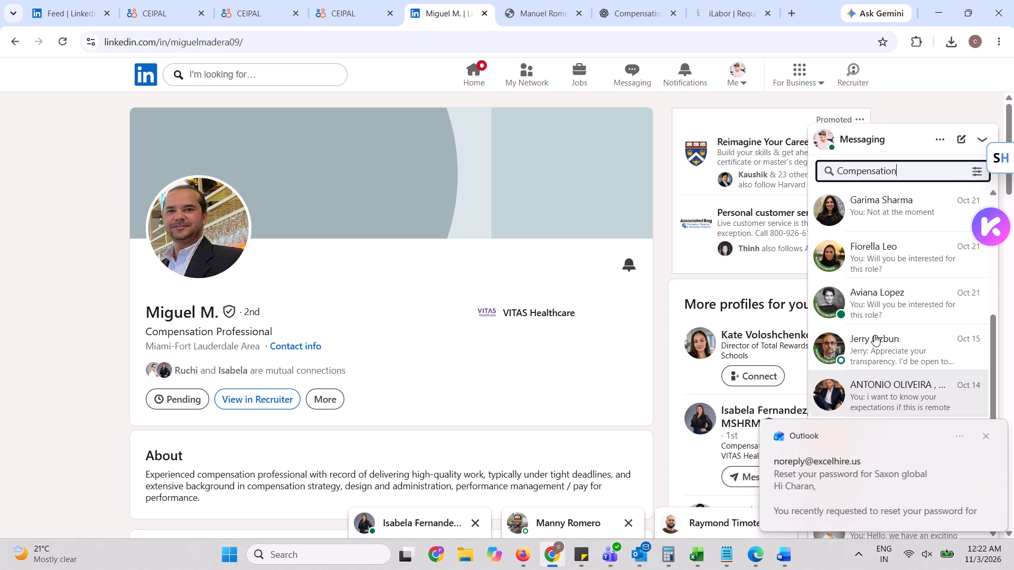
pyautogui.hscroll(-1, 874, 335)
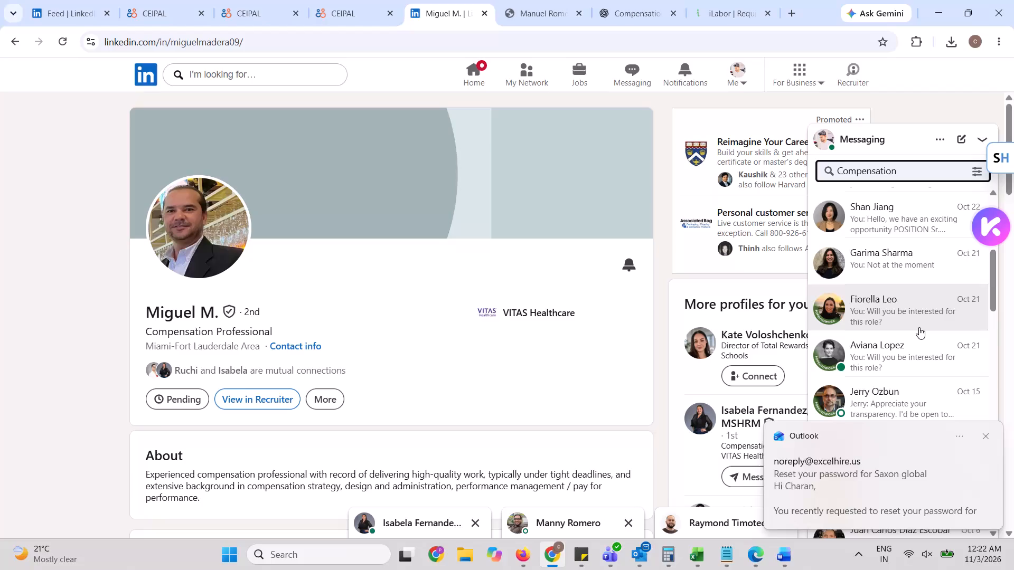
pyautogui.scroll(-1, 868, 324)
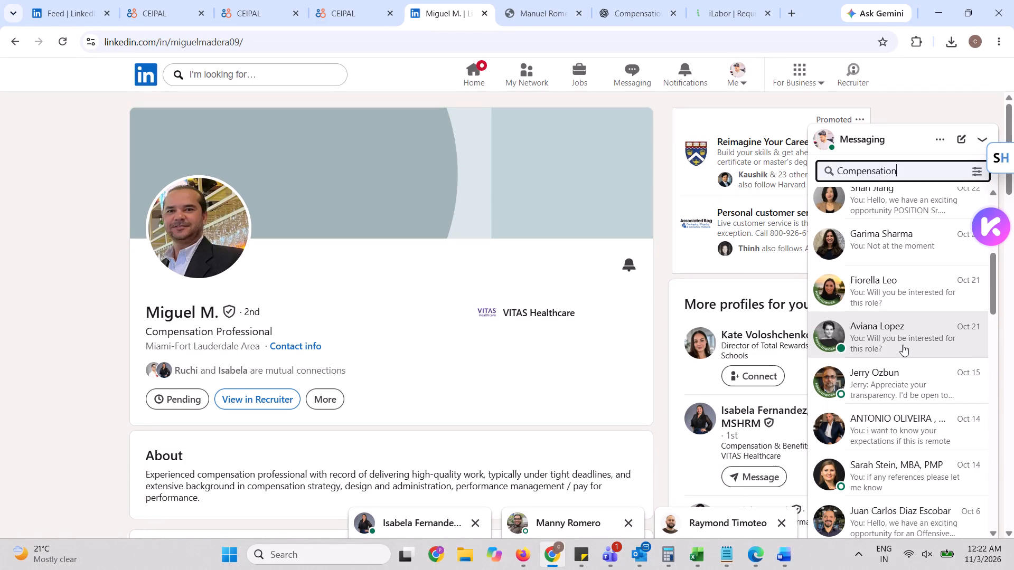
pyautogui.scroll(-2, 903, 345)
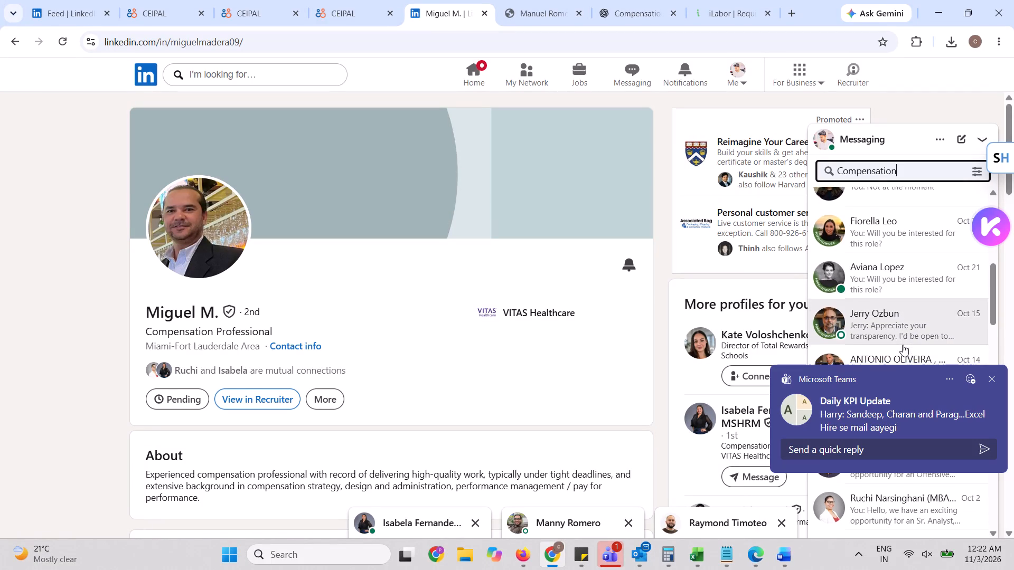
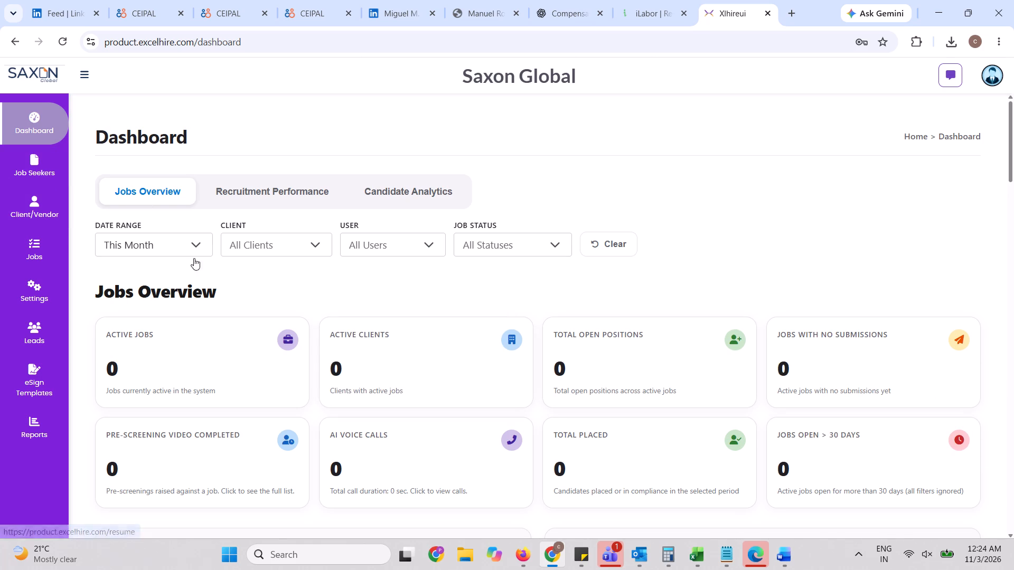
# Look over the recruiting portal's dashboard and its Job Seekers, Client/Vendor, Jobs, Settings and Leads sections.
pyautogui.scroll(-6, 194, 275)
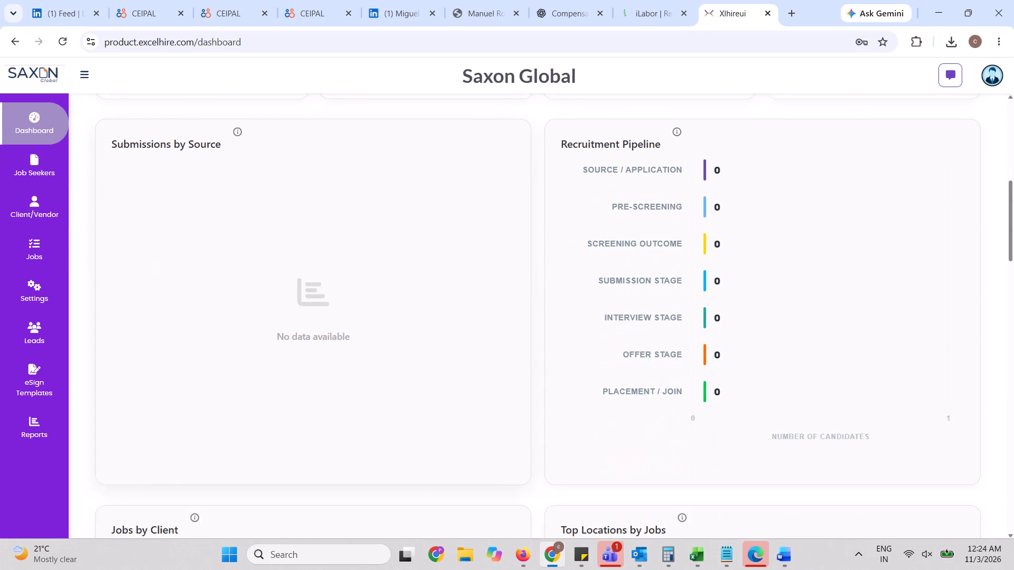
pyautogui.scroll(-1, 194, 275)
pyautogui.rightClick(194, 275)
pyautogui.click(32, 161)
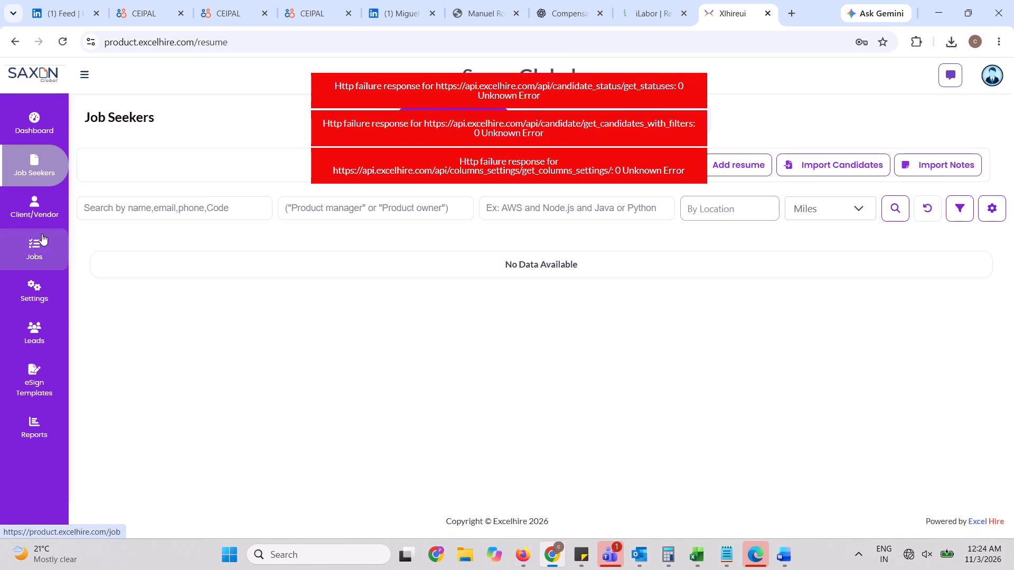
pyautogui.click(27, 211)
pyautogui.click(30, 249)
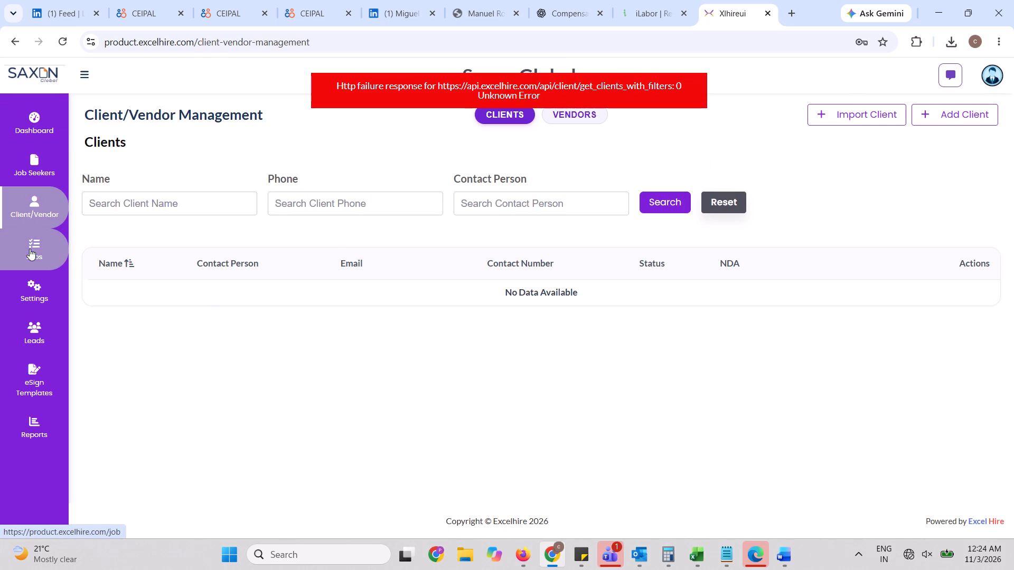
pyautogui.click(37, 297)
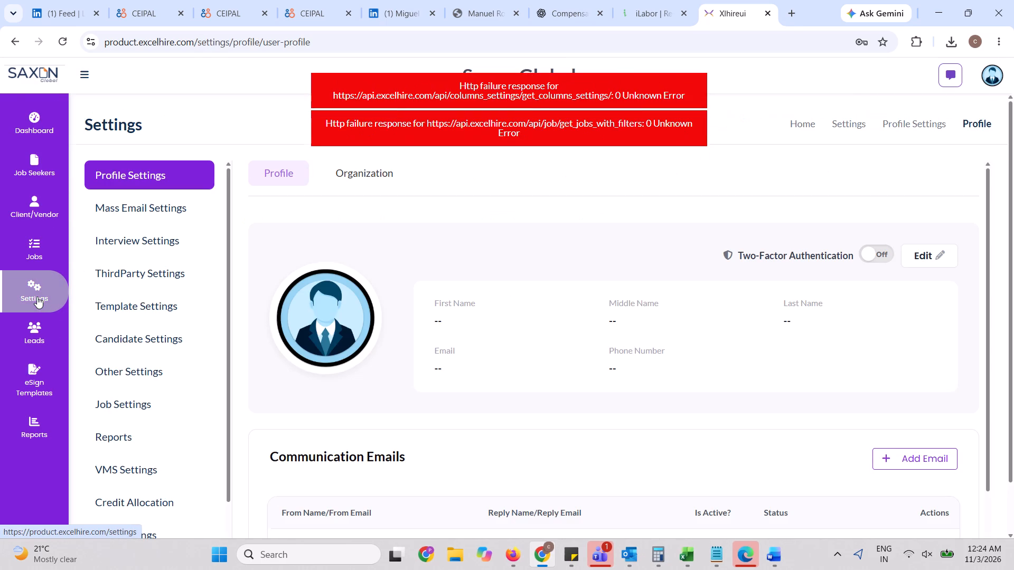
pyautogui.click(32, 329)
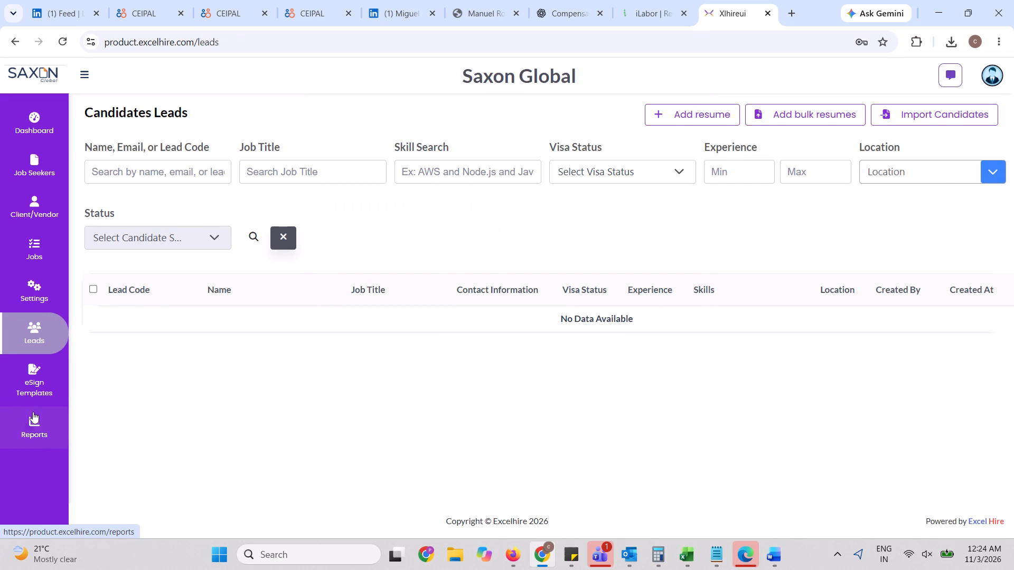
# Look through the Reports section, including the All Interviews report and the Recruiter & Team report group.
pyautogui.click(32, 416)
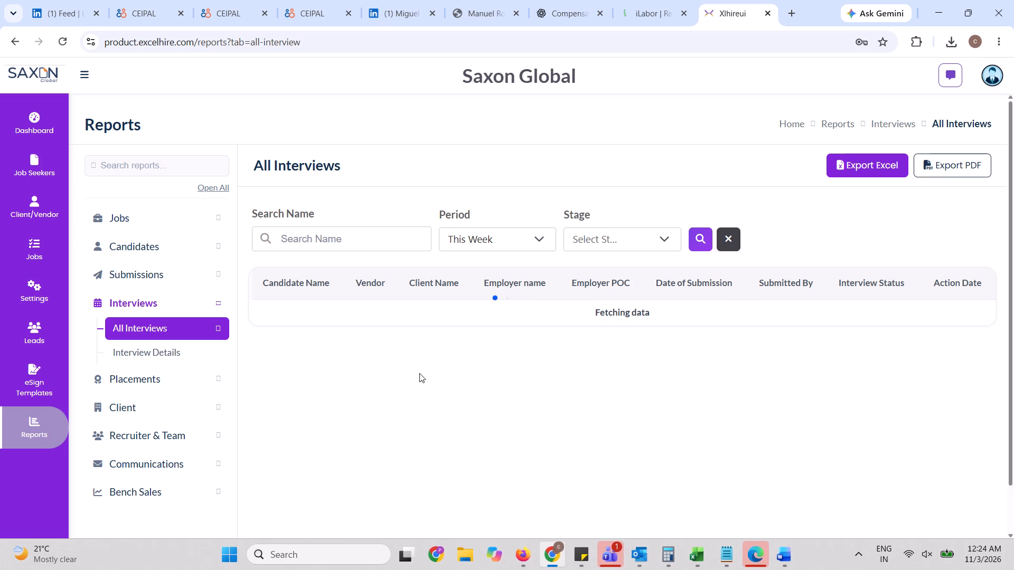
pyautogui.click(161, 244)
pyautogui.click(143, 249)
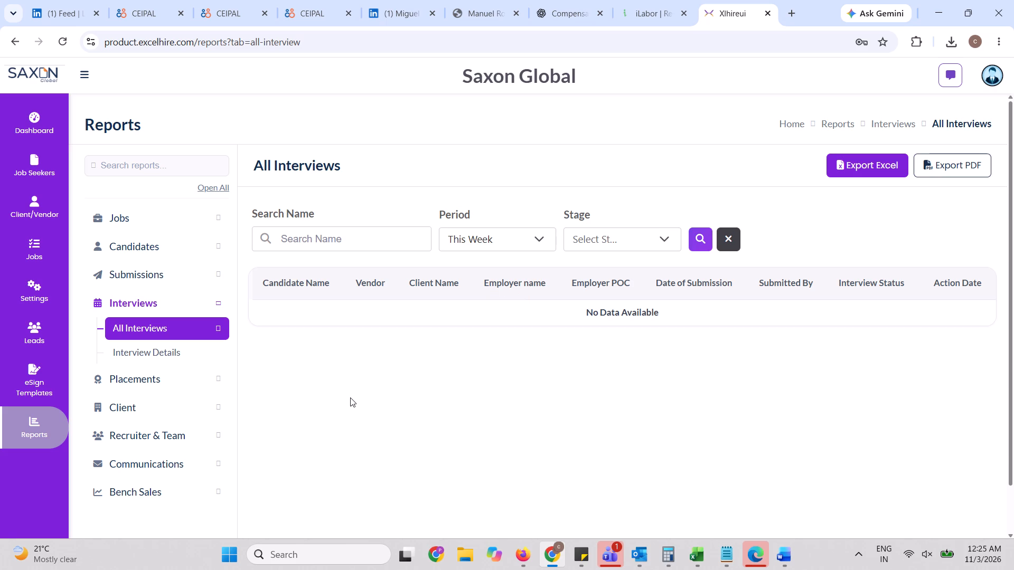
pyautogui.scroll(-1, 150, 417)
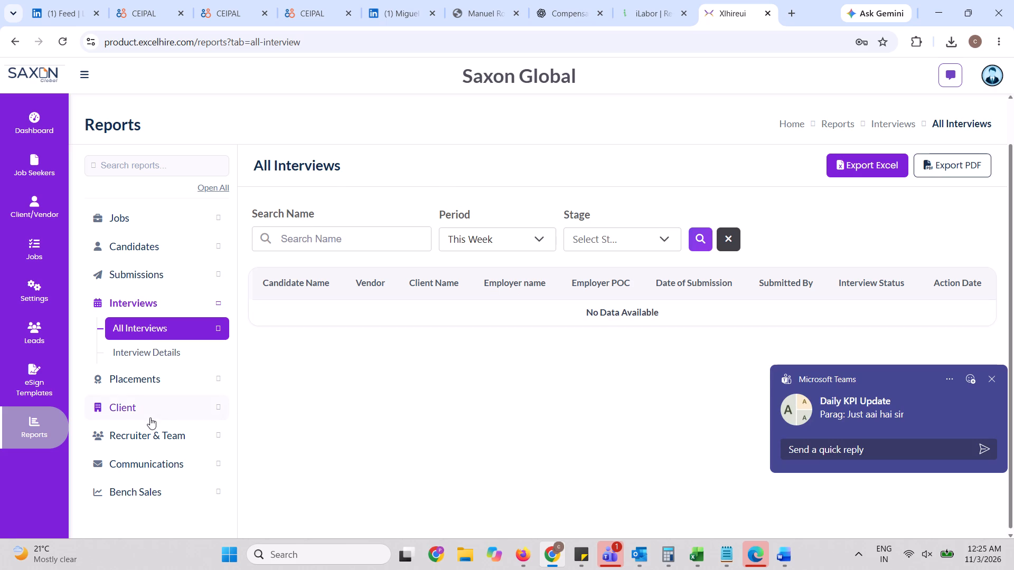
pyautogui.scroll(-1, 150, 417)
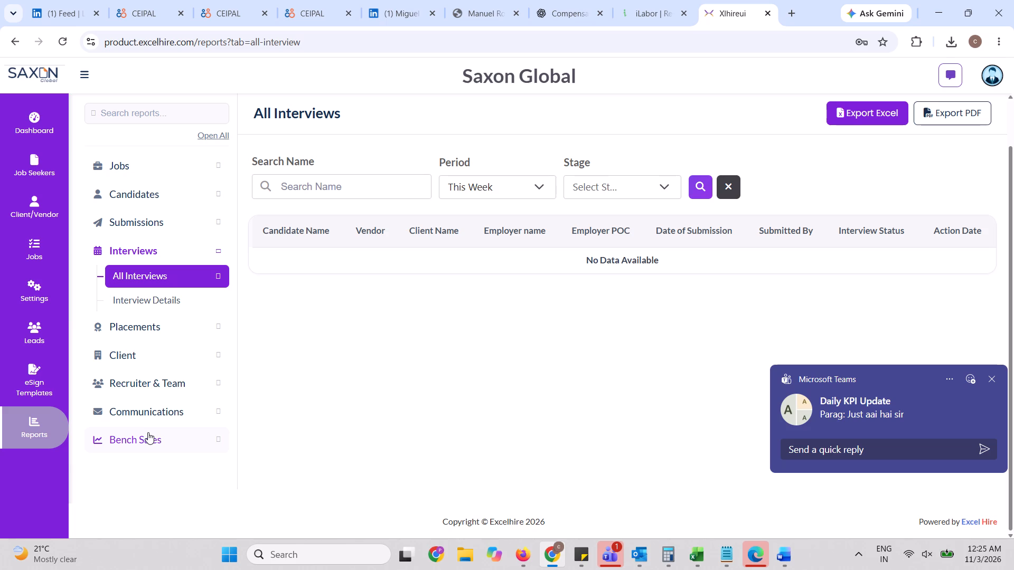
pyautogui.click(139, 380)
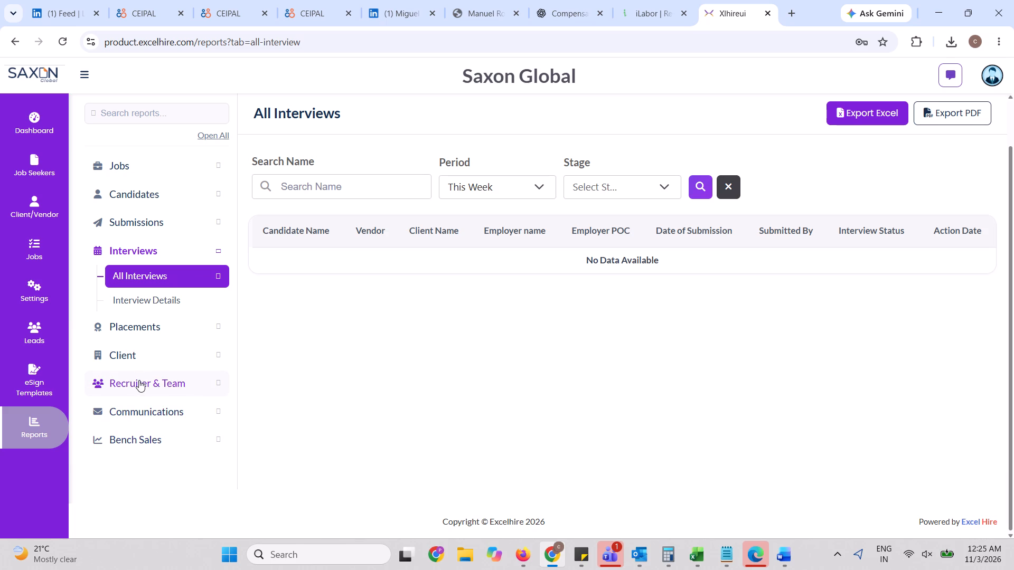
pyautogui.scroll(7, 43, 356)
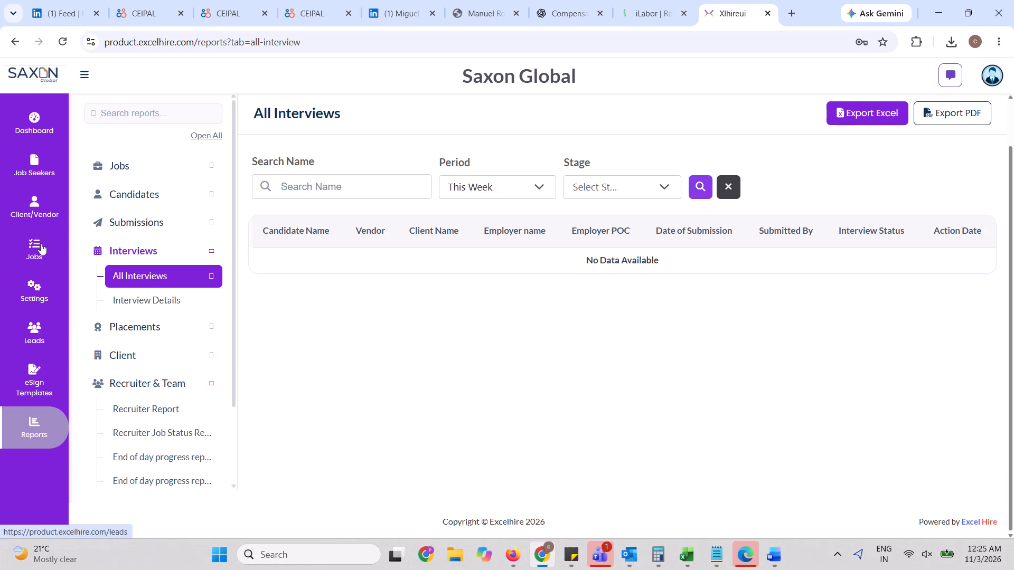
# Review the dashboard's jobs overview, VMS job metrics, scheduled interviews and recruitment lifecycle reference.
pyautogui.click(32, 121)
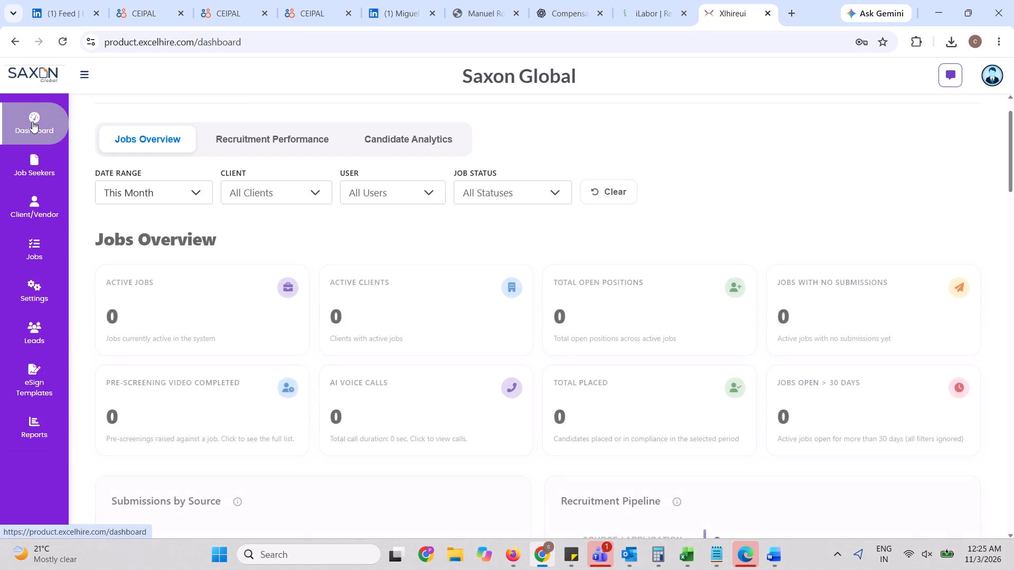
pyautogui.scroll(-4, 276, 366)
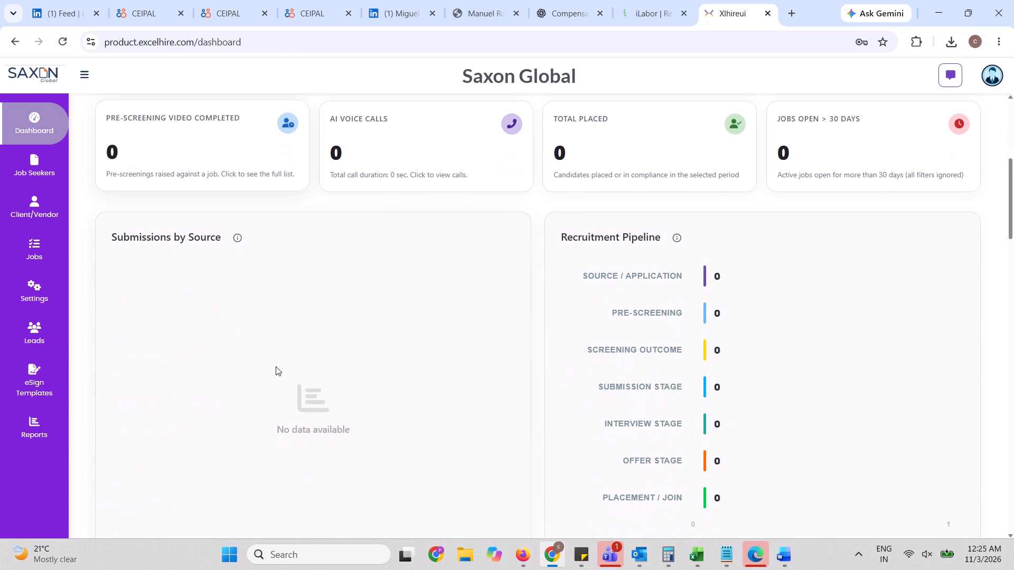
pyautogui.scroll(-6, 276, 366)
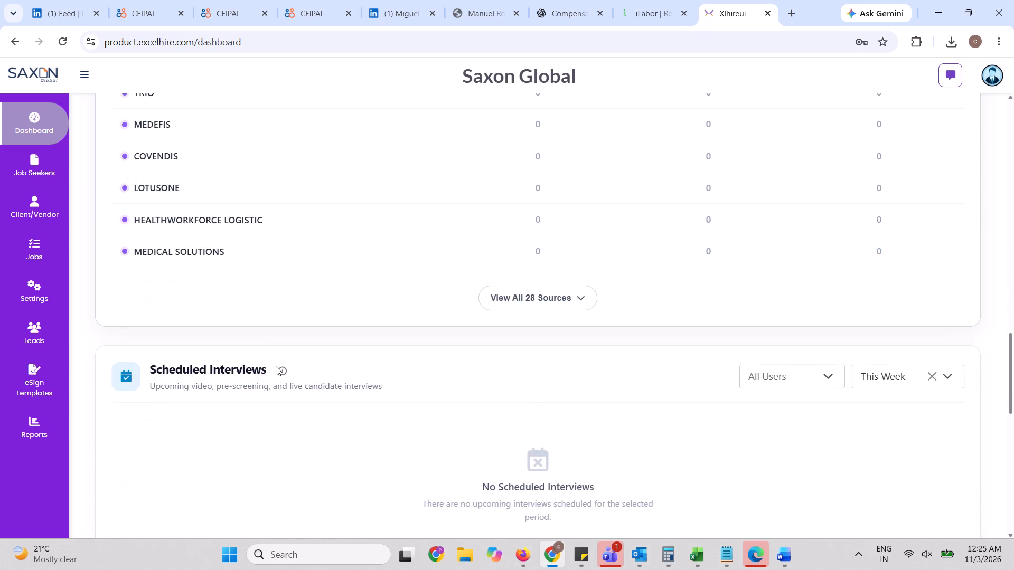
pyautogui.scroll(-4, 276, 366)
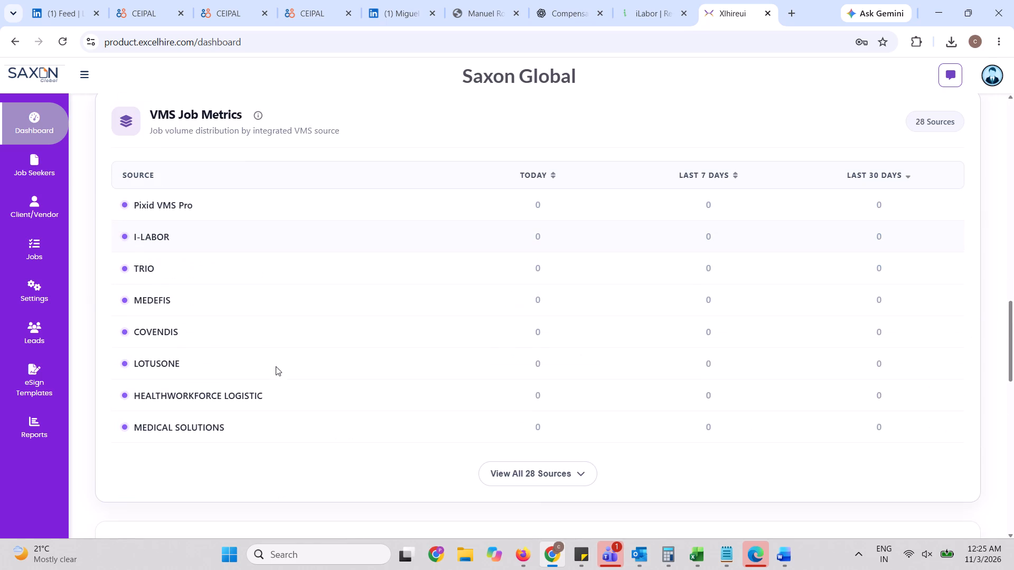
pyautogui.scroll(-3, 276, 366)
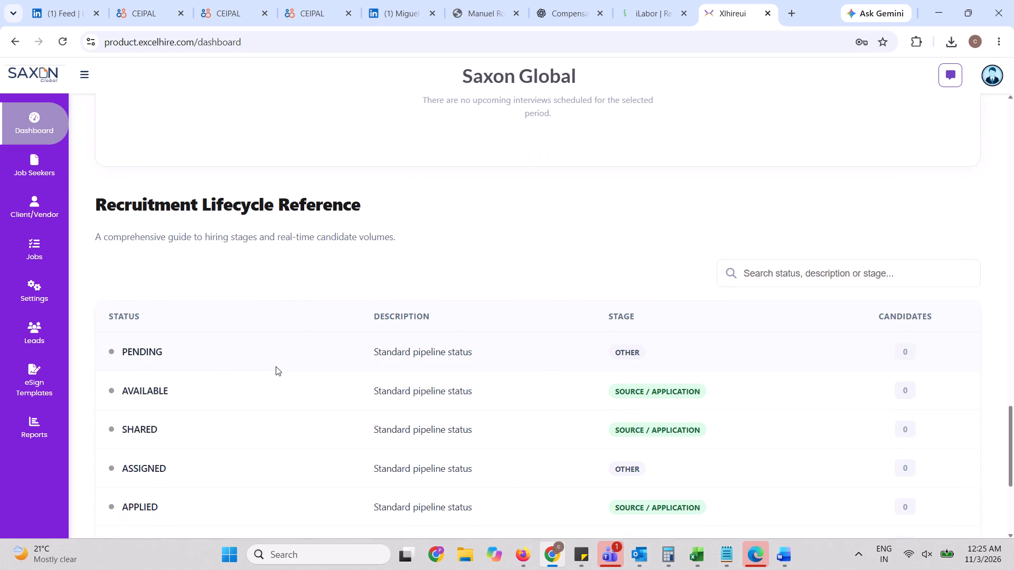
pyautogui.scroll(-3, 276, 366)
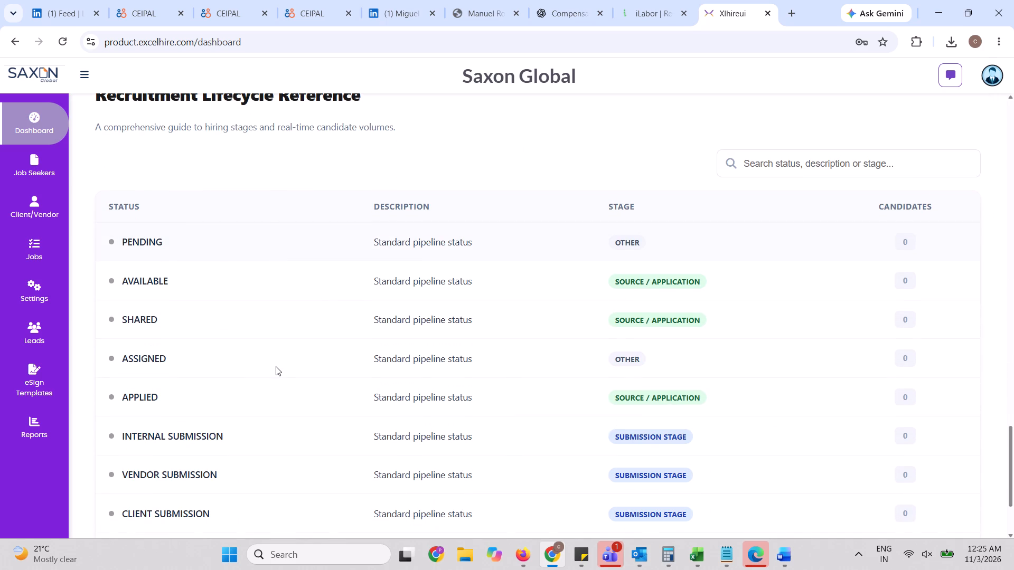
pyautogui.scroll(-3, 276, 366)
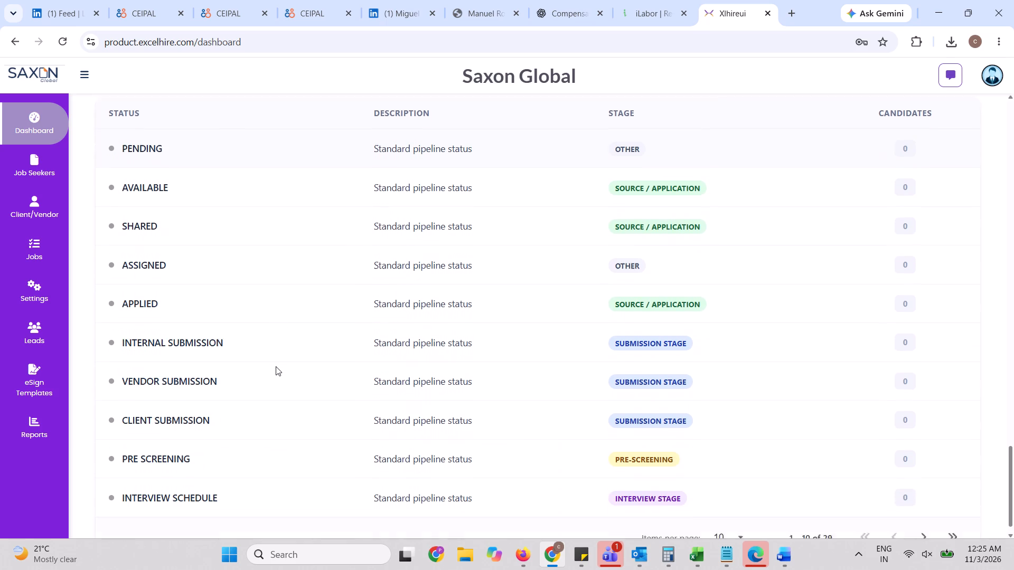
pyautogui.scroll(-3, 276, 366)
pyautogui.scroll(14, 276, 368)
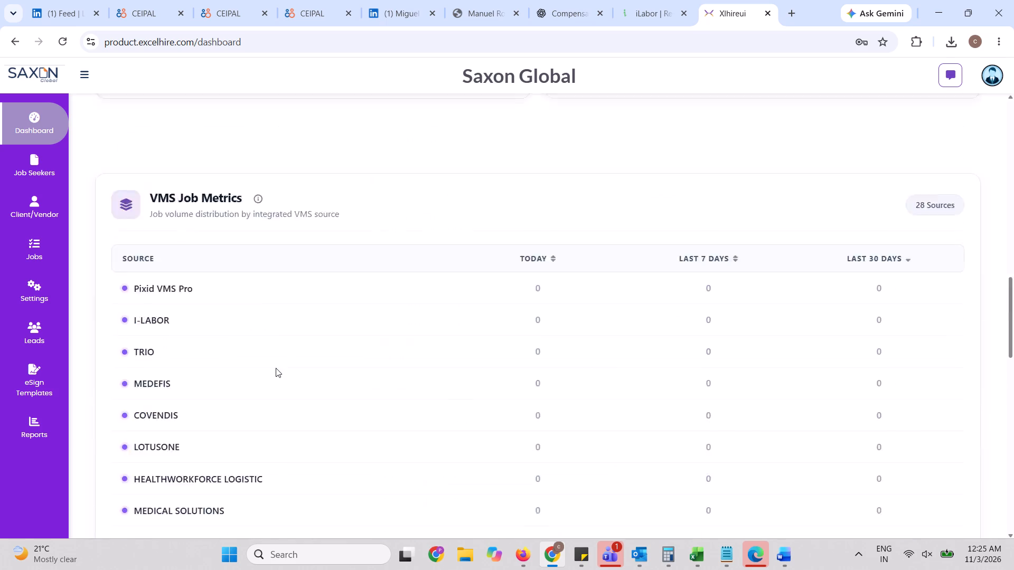
pyautogui.scroll(13, 276, 368)
pyautogui.scroll(10, 276, 368)
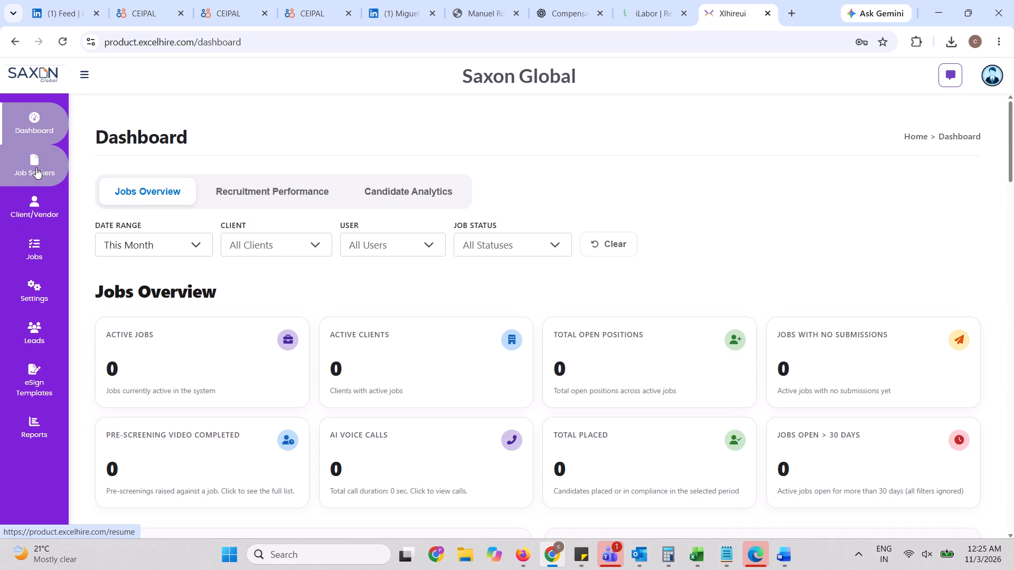
# Run an internal AI search of the job seekers for "Compensation analyst".
pyautogui.click(36, 167)
pyautogui.click(540, 116)
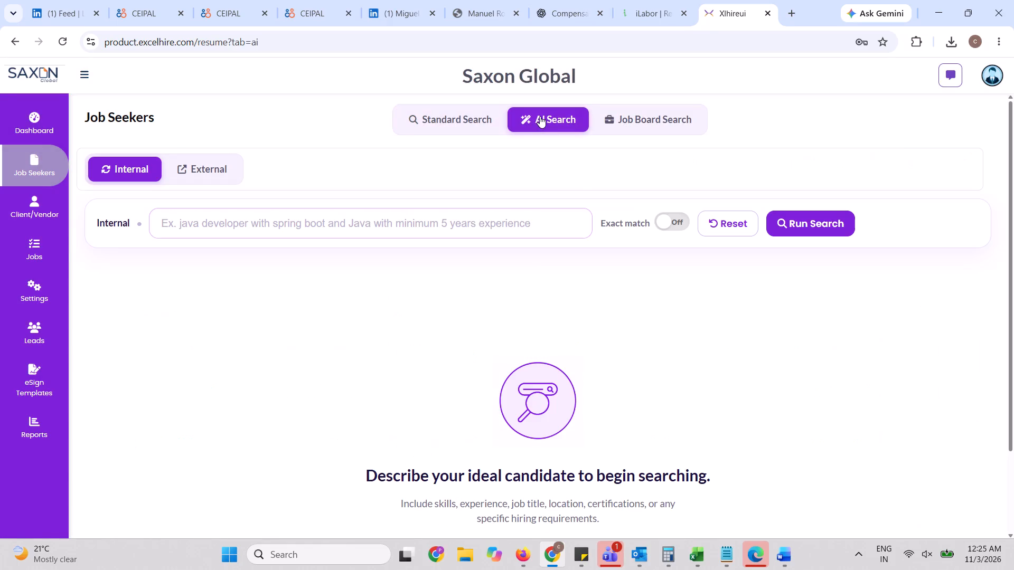
pyautogui.click(294, 221)
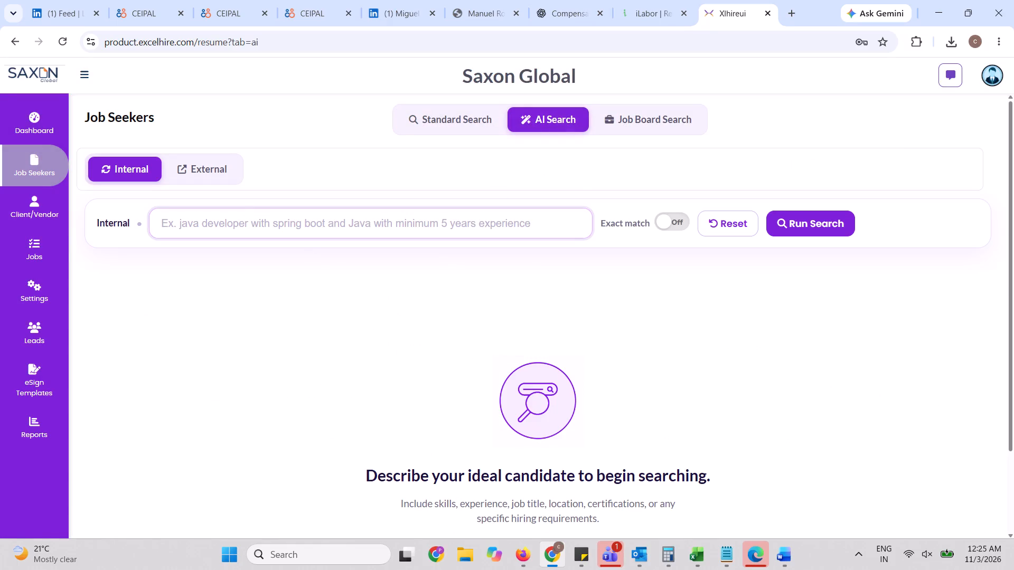
pyautogui.write('Compensation analyst')
pyautogui.press('space')
pyautogui.press('Return')
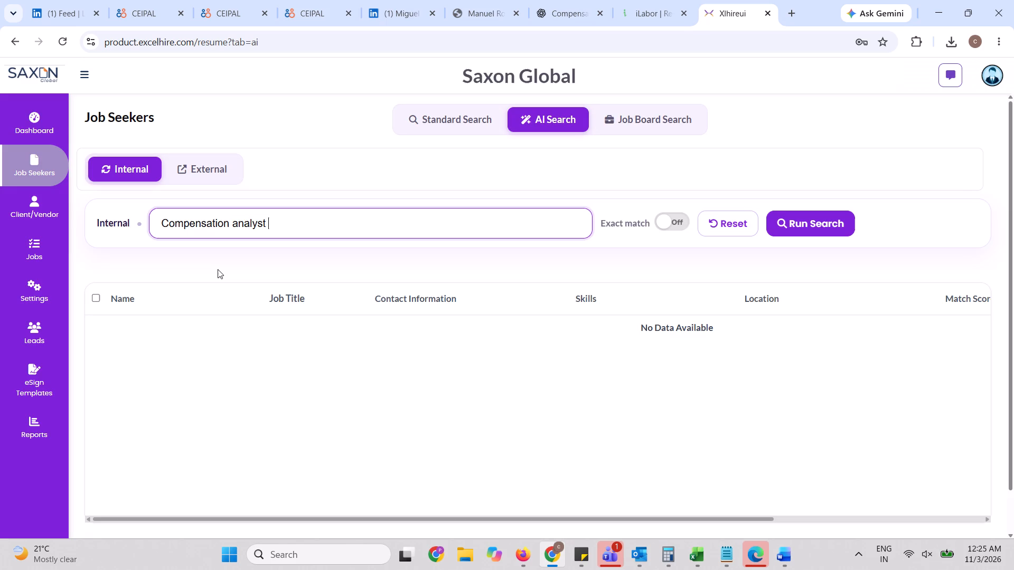
pyautogui.click(786, 225)
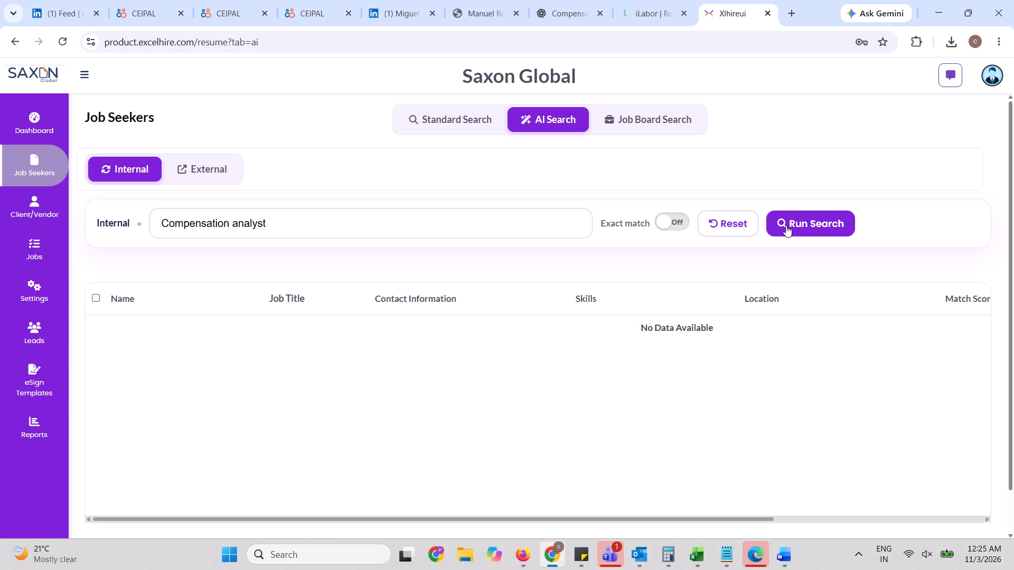
# Shorten the query to "Compensation", move it to the external AI candidate search, and check the filters prepared from it.
pyautogui.doubleClick(250, 220)
pyautogui.press('BackSpace')
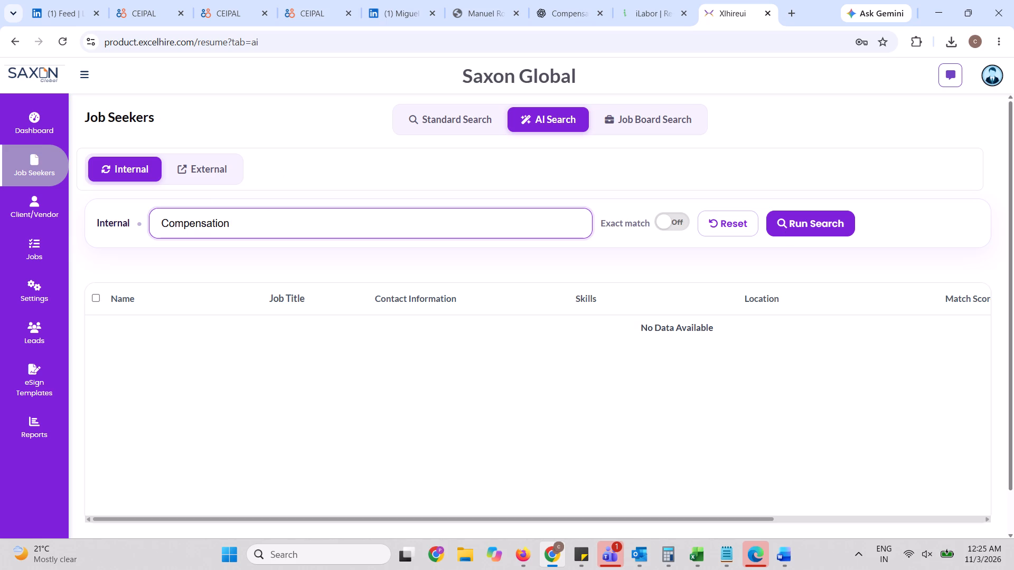
pyautogui.moveTo(255, 227); pyautogui.dragTo(23, 232)
pyautogui.hotkey('ctrl', 'x')
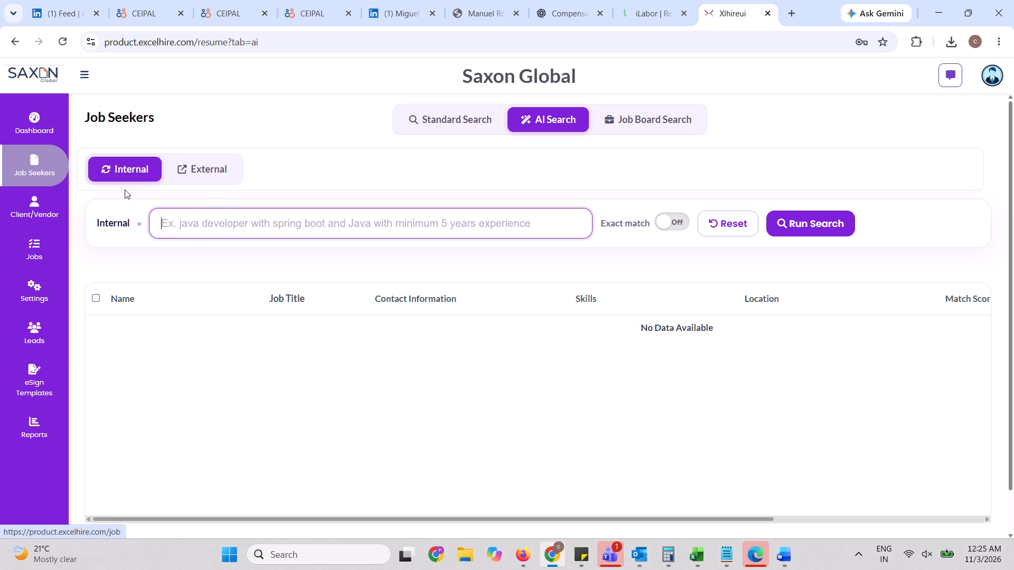
pyautogui.click(204, 174)
pyautogui.click(232, 256)
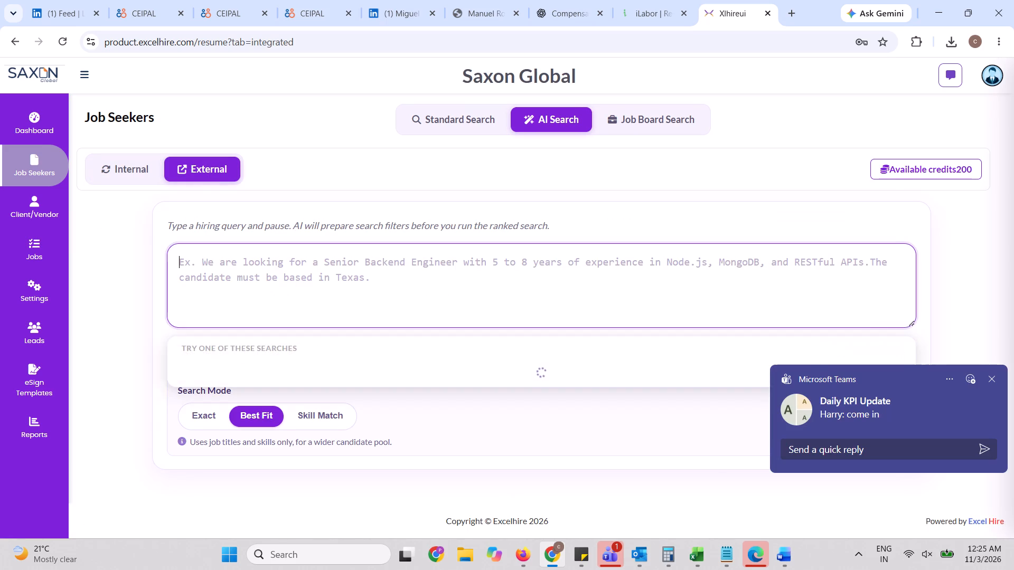
pyautogui.hotkey('ctrl', 'v')
pyautogui.press('Return')
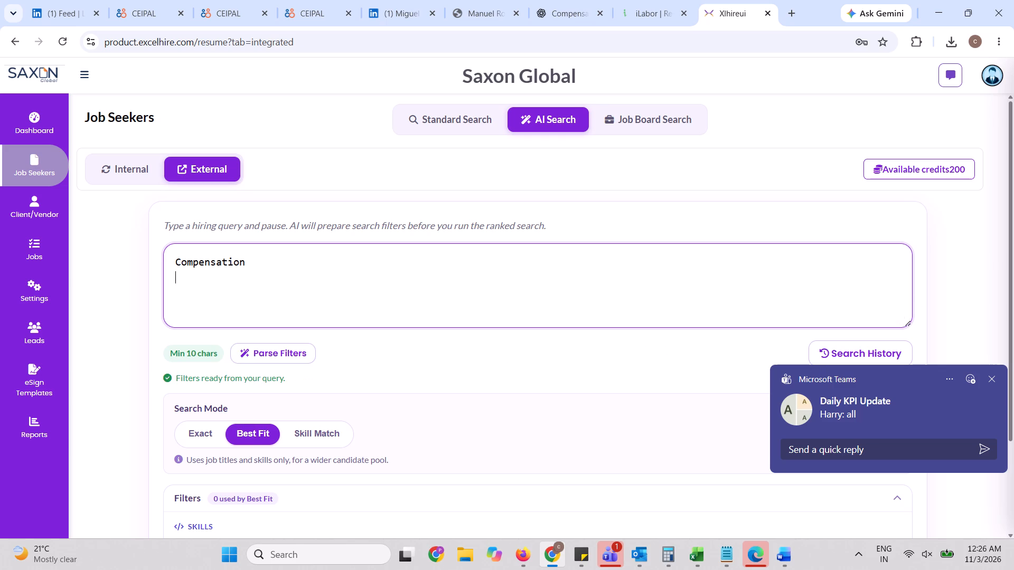
pyautogui.scroll(-4, 405, 291)
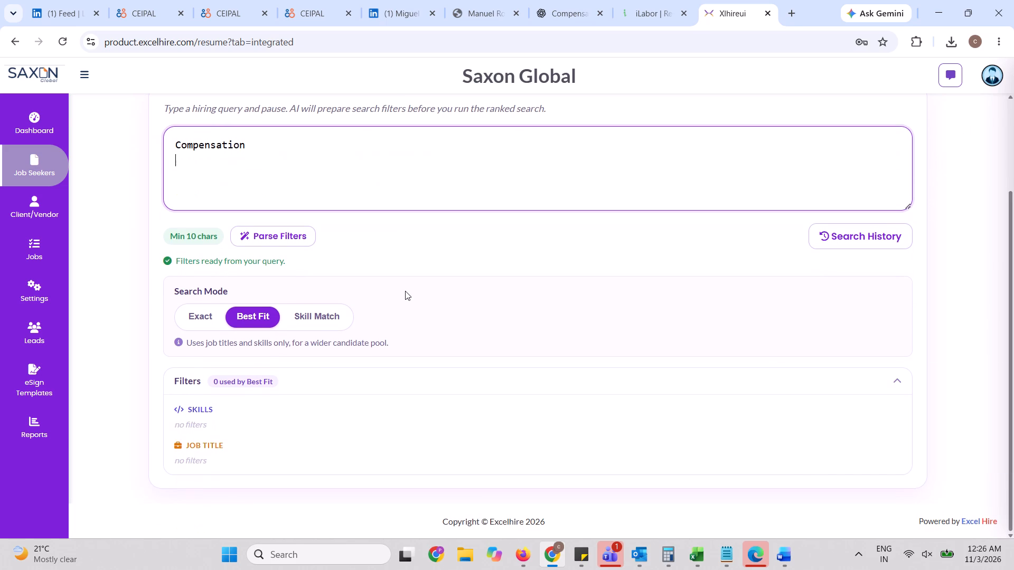